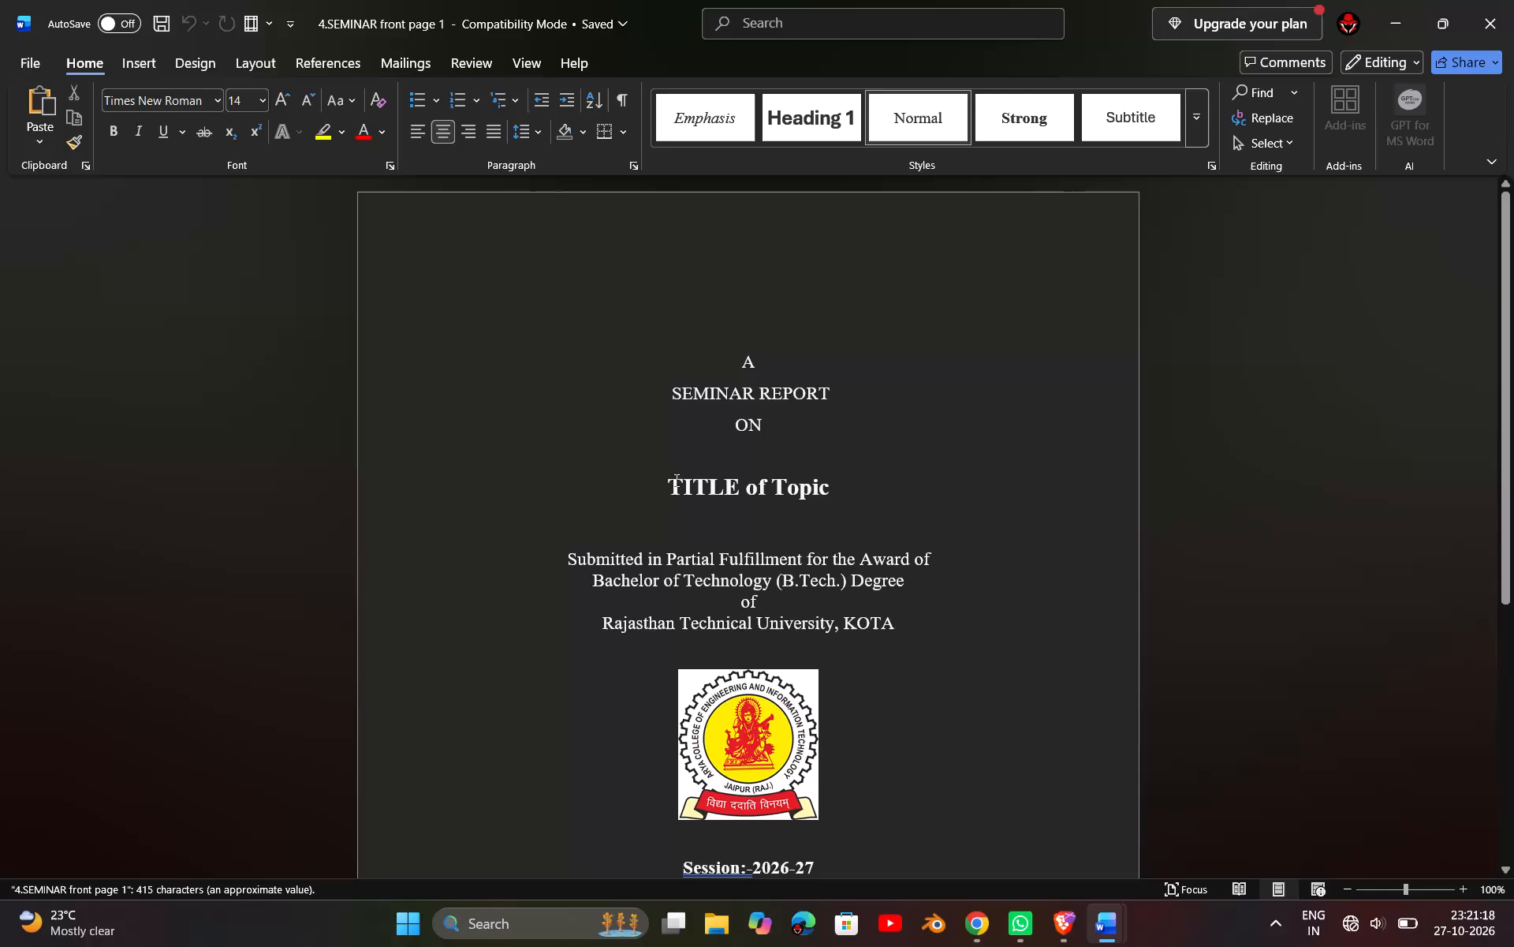
# Replace the "TITLE of Topic" placeholder on the front page with "ELECTRONIC IN MODERN FORMULA 1 RACING".
pyautogui.moveTo(658, 485); pyautogui.dragTo(860, 488)
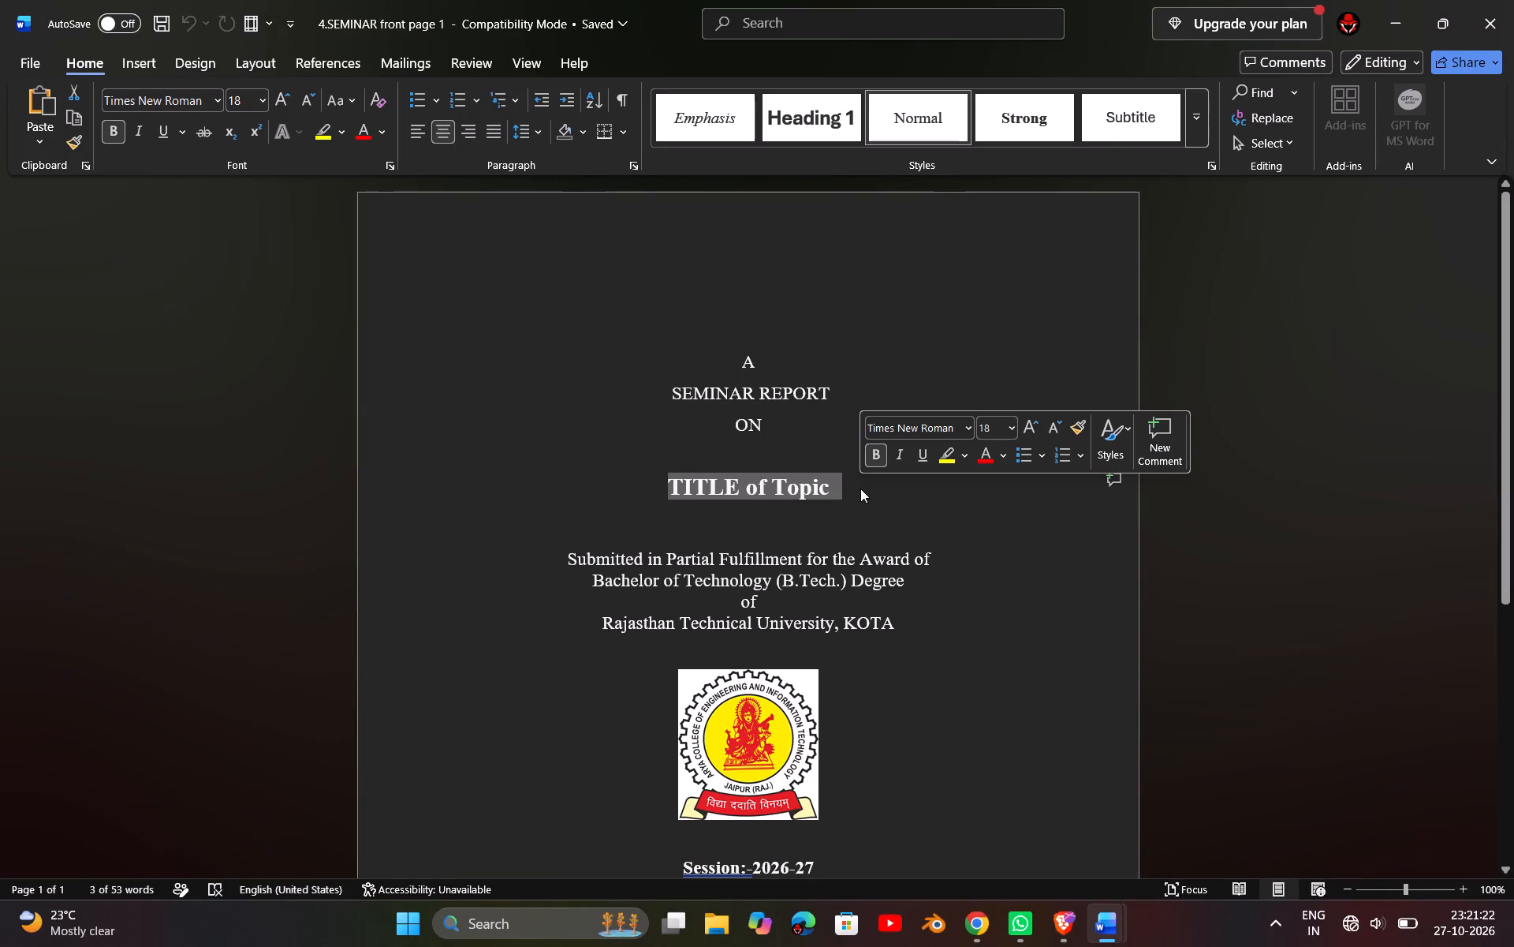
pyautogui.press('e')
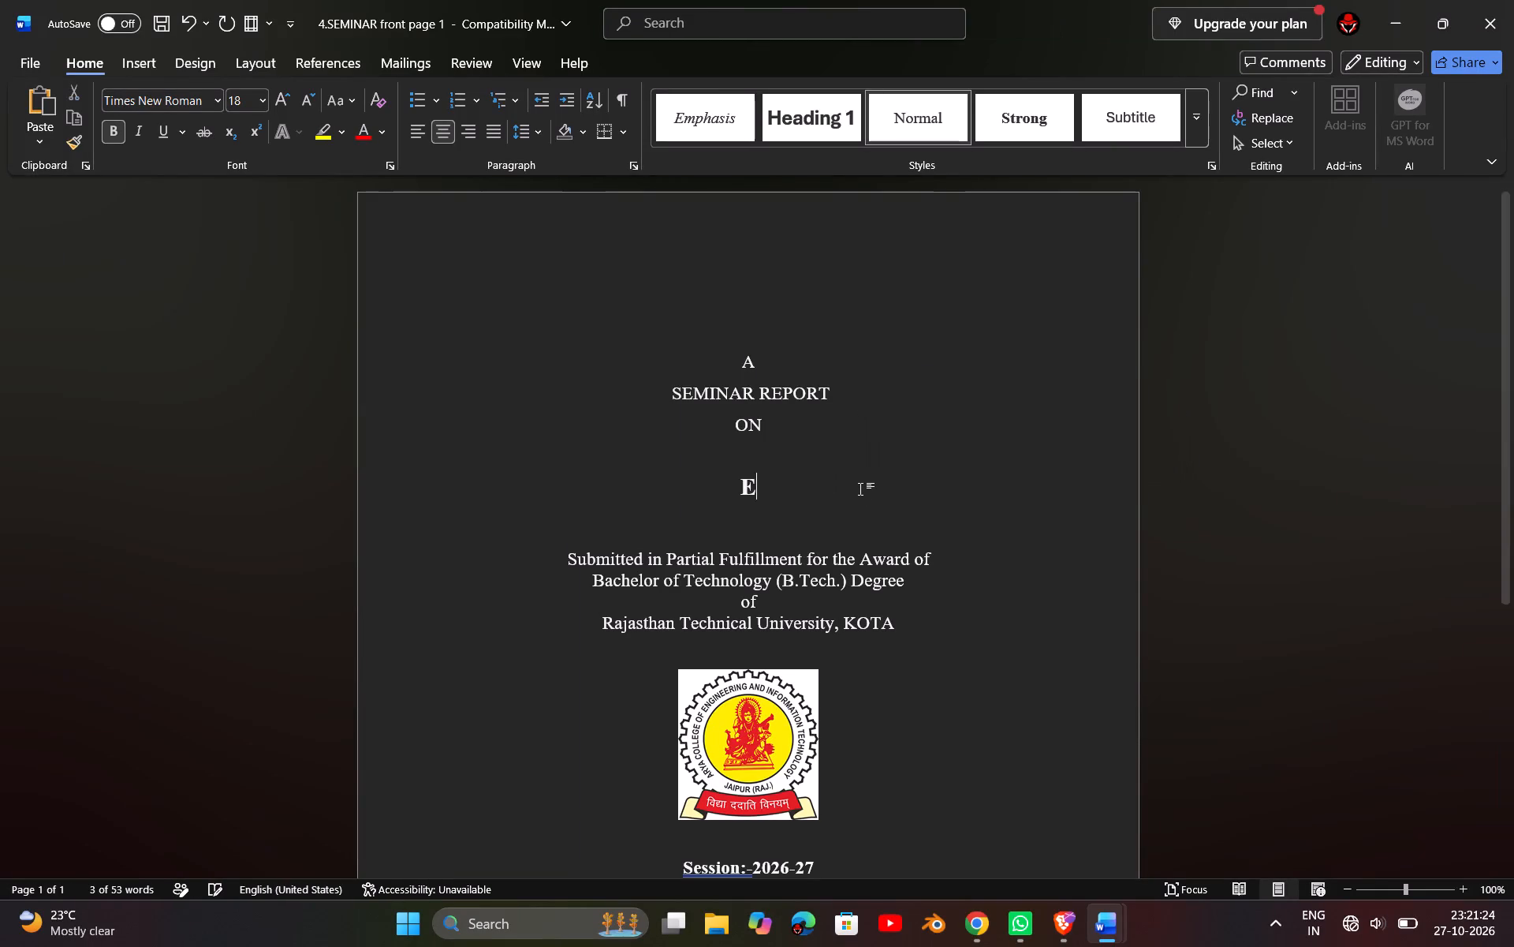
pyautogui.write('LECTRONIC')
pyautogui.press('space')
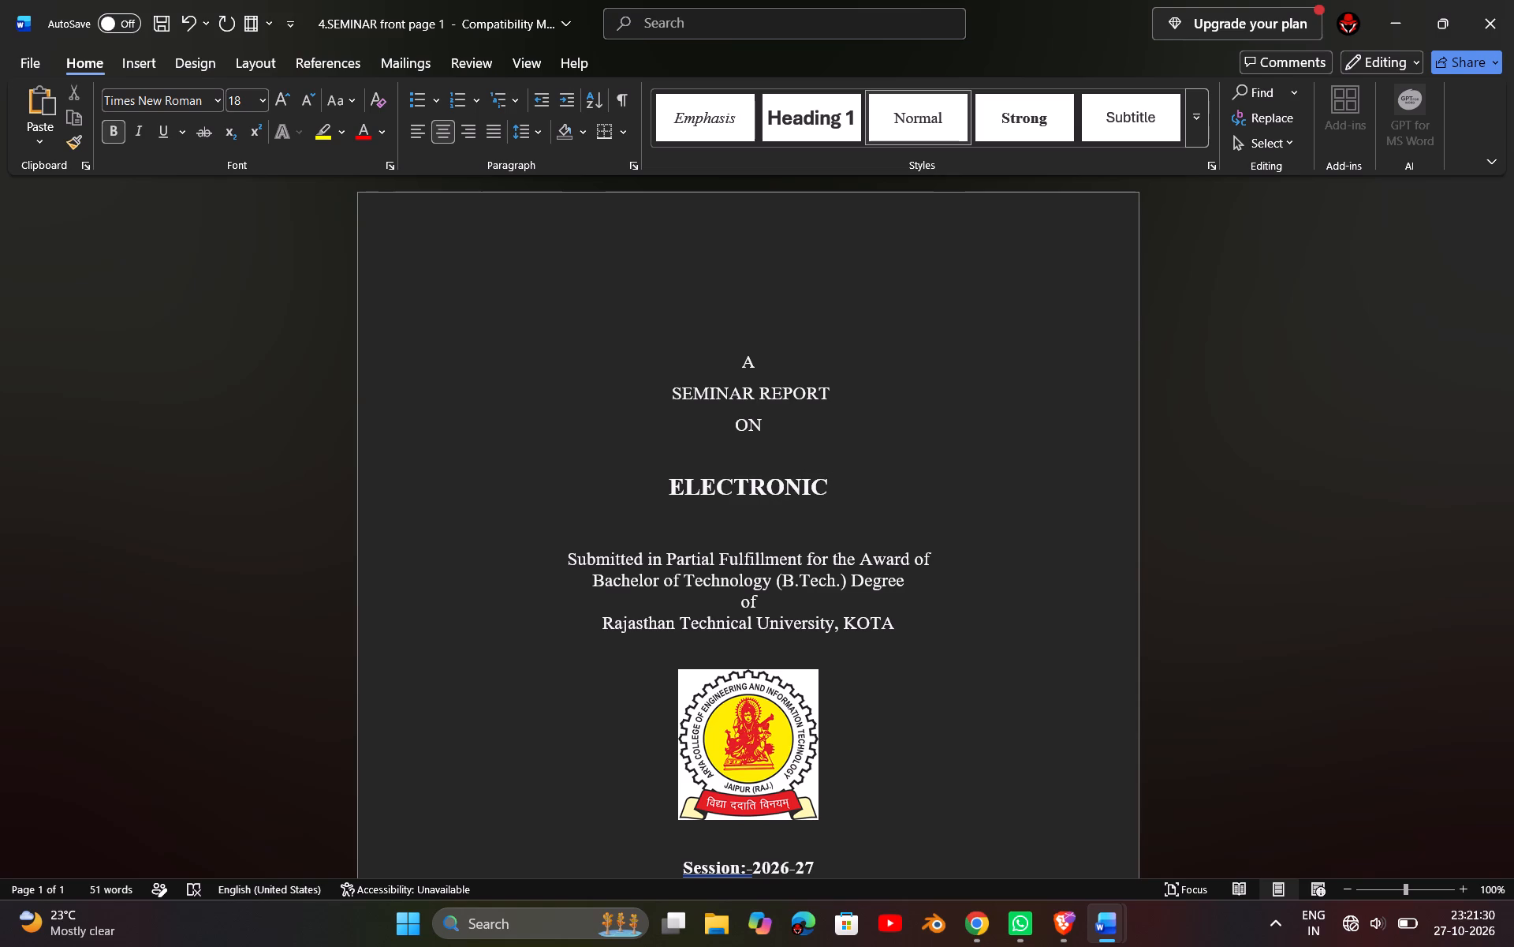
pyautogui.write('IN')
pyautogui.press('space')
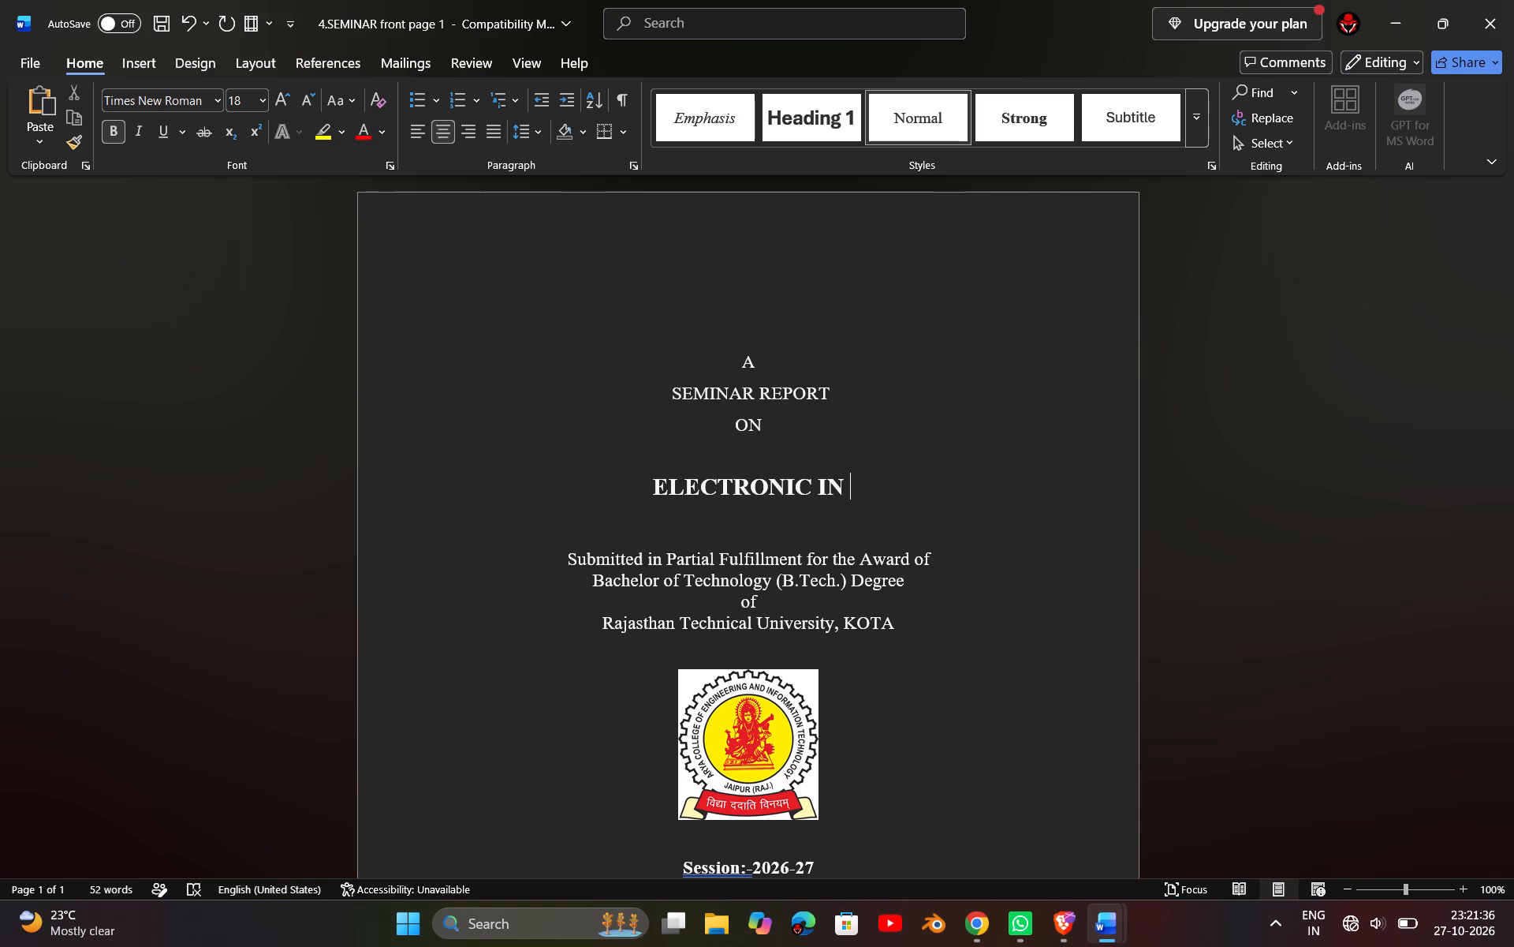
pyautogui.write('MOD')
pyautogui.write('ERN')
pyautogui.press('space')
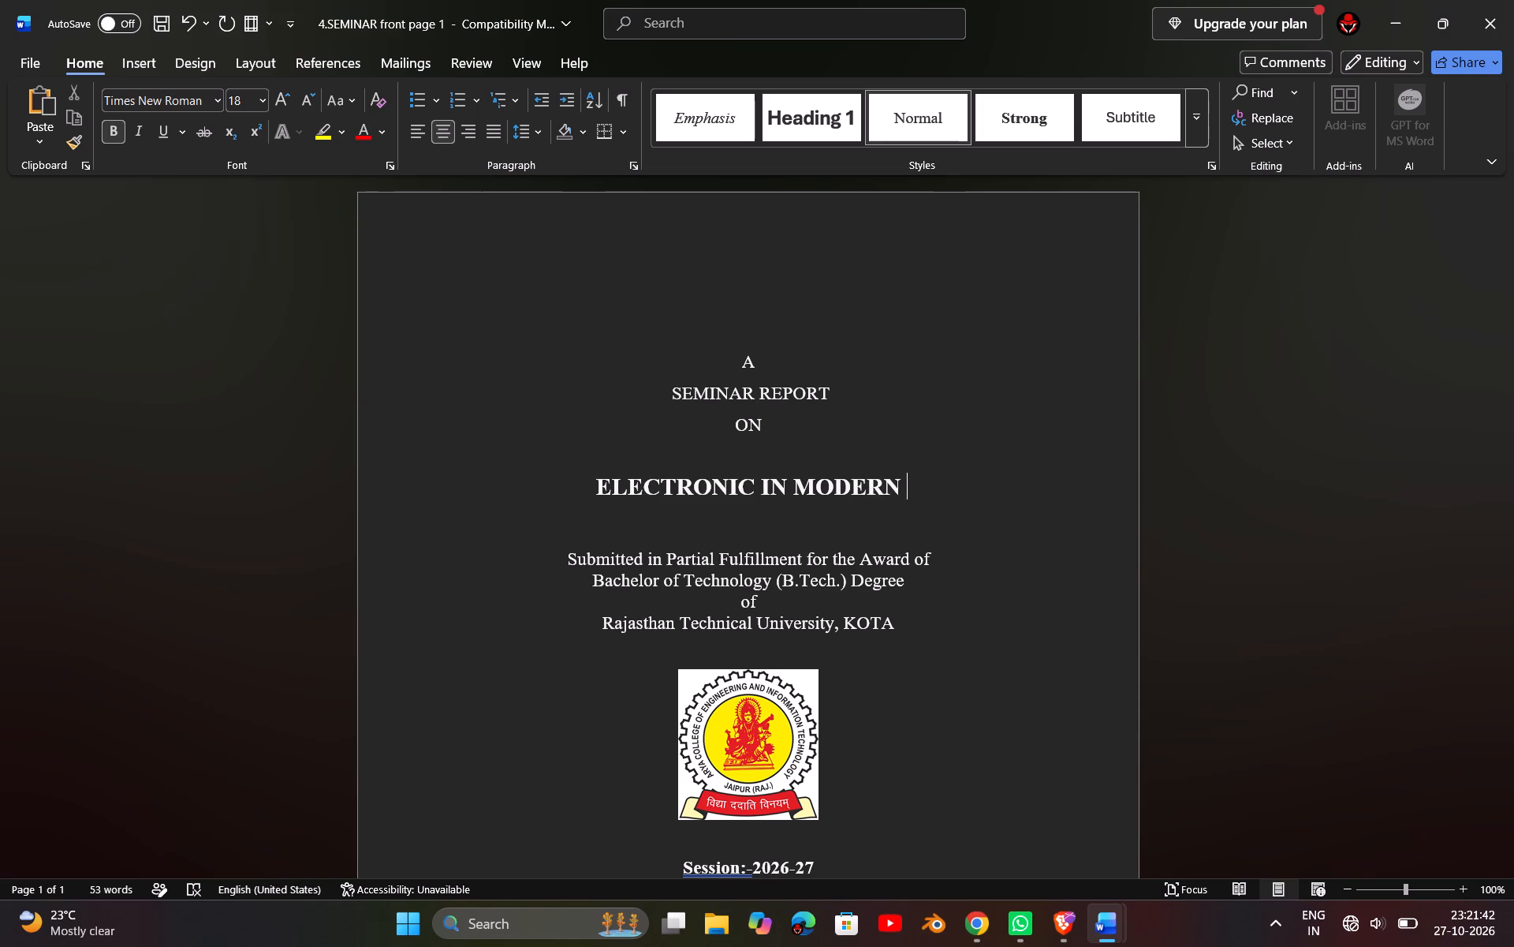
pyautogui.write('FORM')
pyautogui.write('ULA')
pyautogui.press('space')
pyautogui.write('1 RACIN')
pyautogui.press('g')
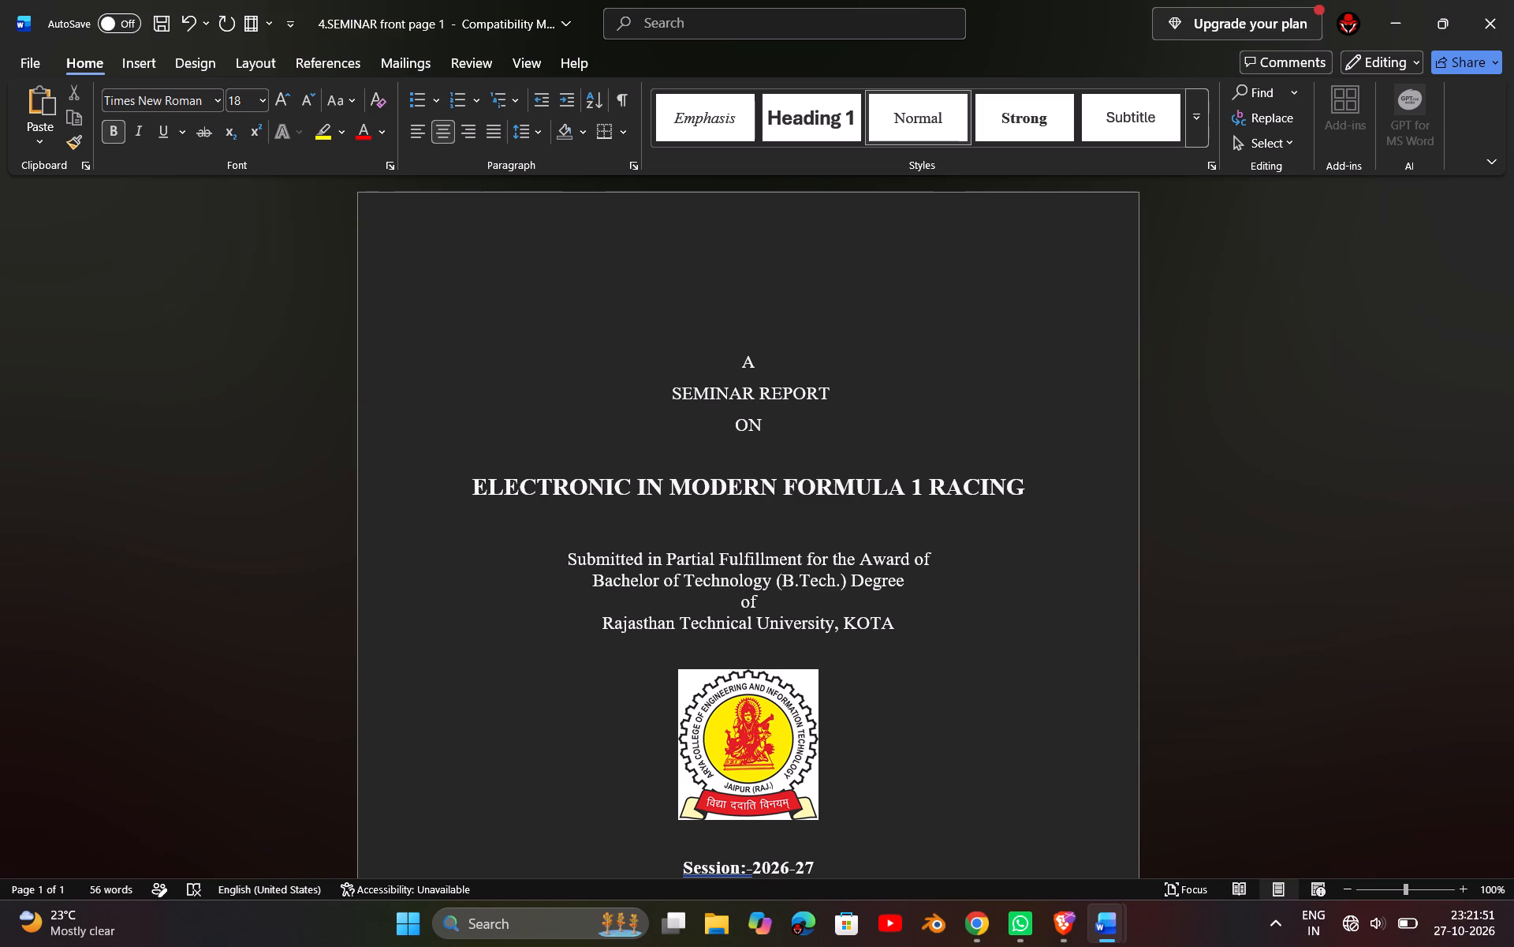
# Replace the "Guide Name" placeholder under "Guided by:" with the guide's full name, including the title "Dr.".
pyautogui.scroll(-3, 821, 623)
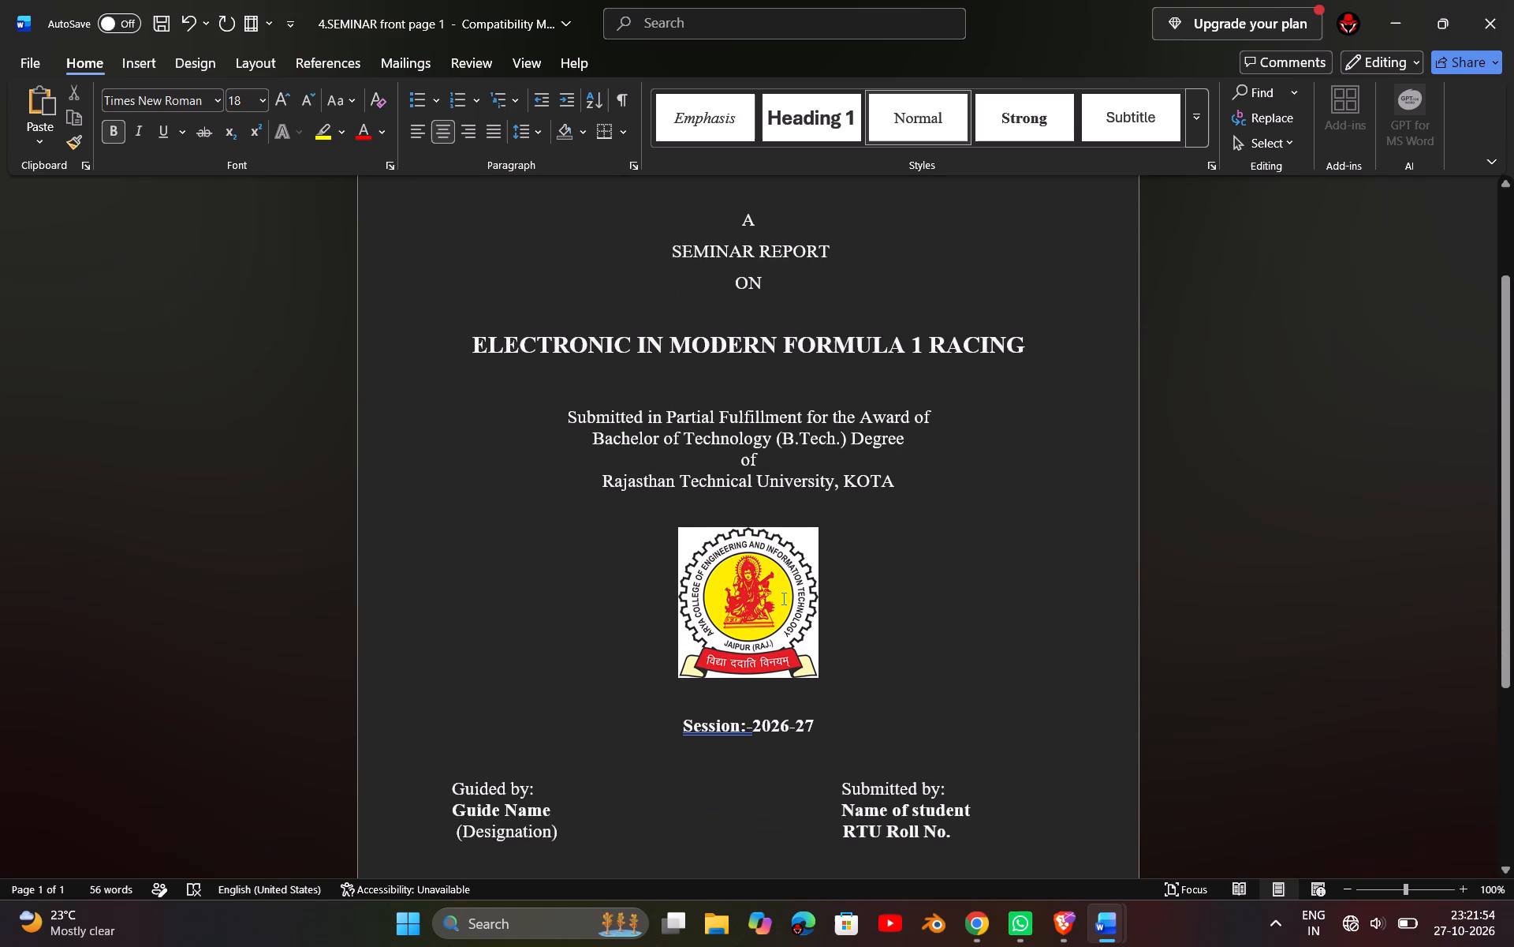
pyautogui.scroll(-2, 775, 580)
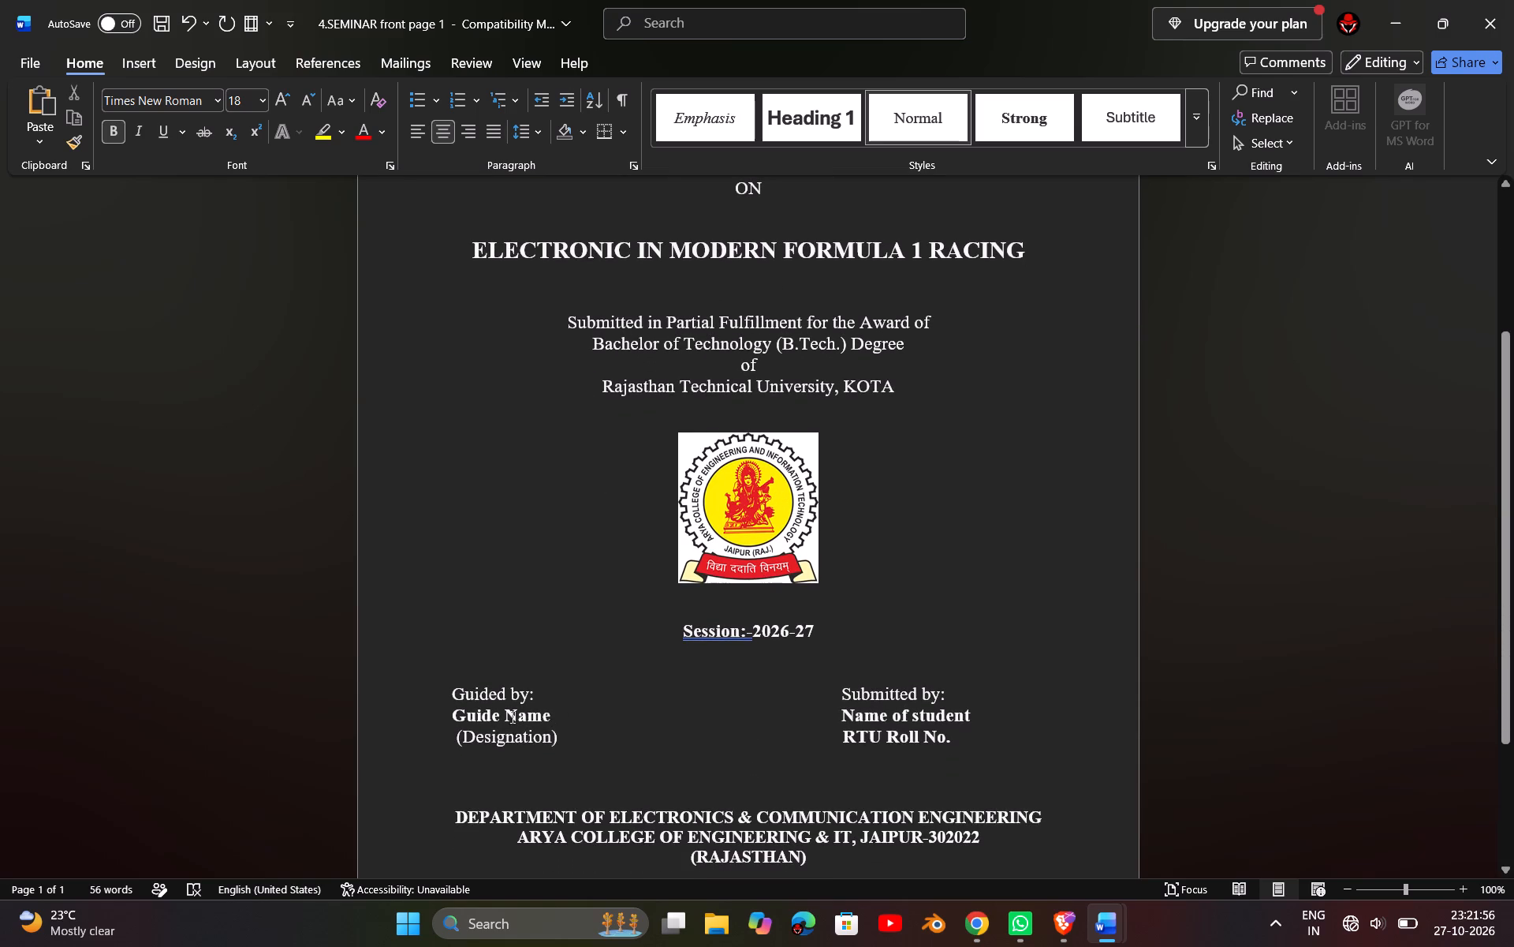
pyautogui.moveTo(446, 716); pyautogui.dragTo(542, 709)
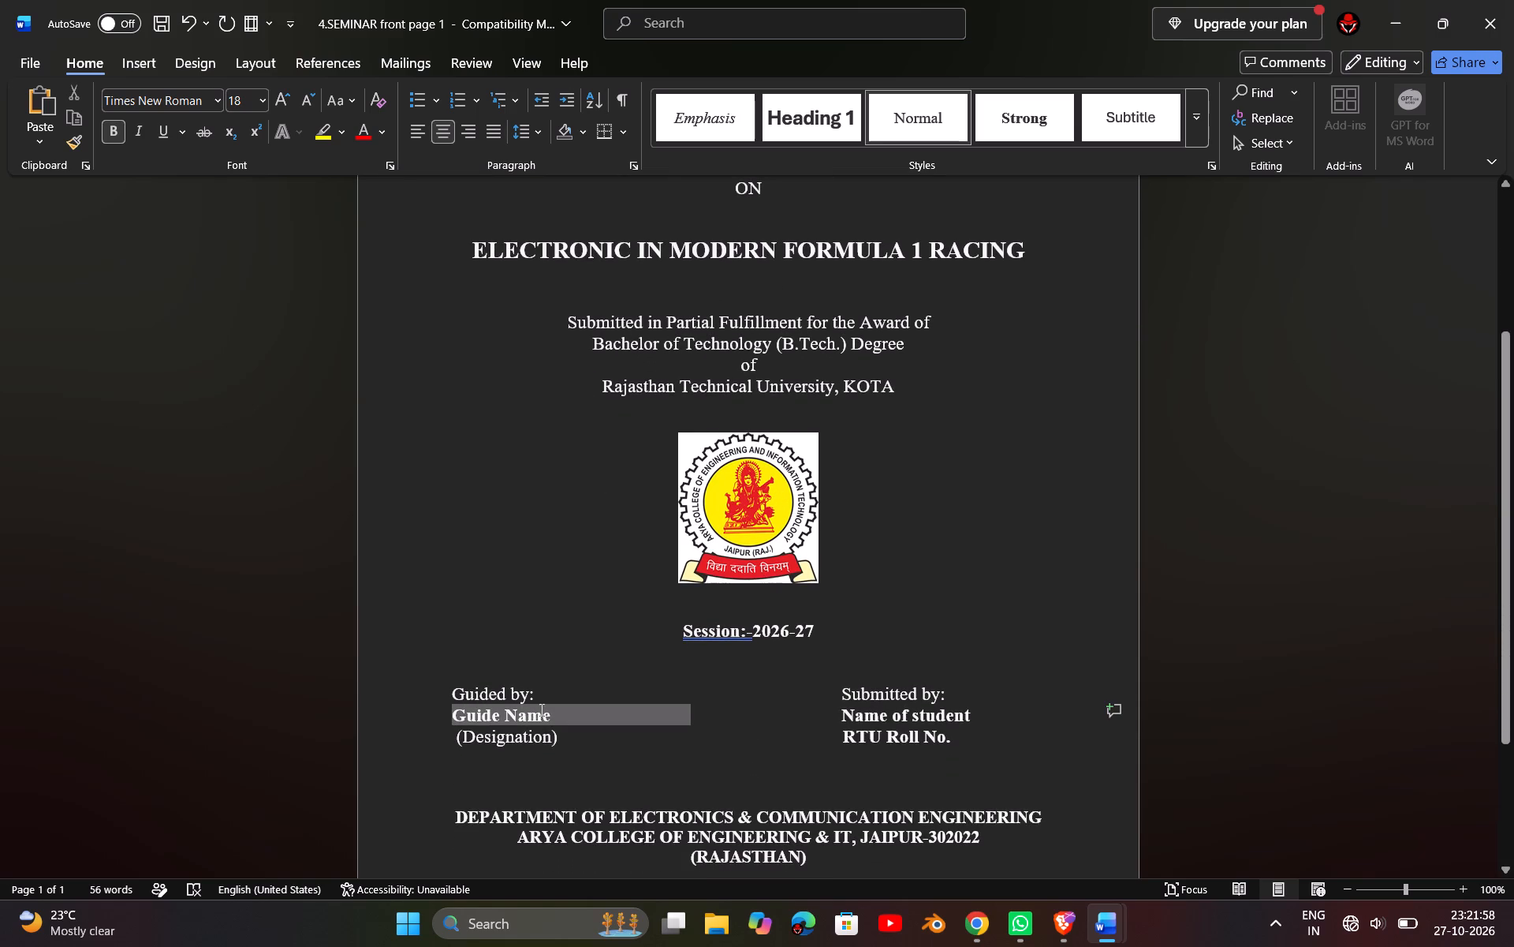
pyautogui.moveTo(542, 709); pyautogui.dragTo(558, 709)
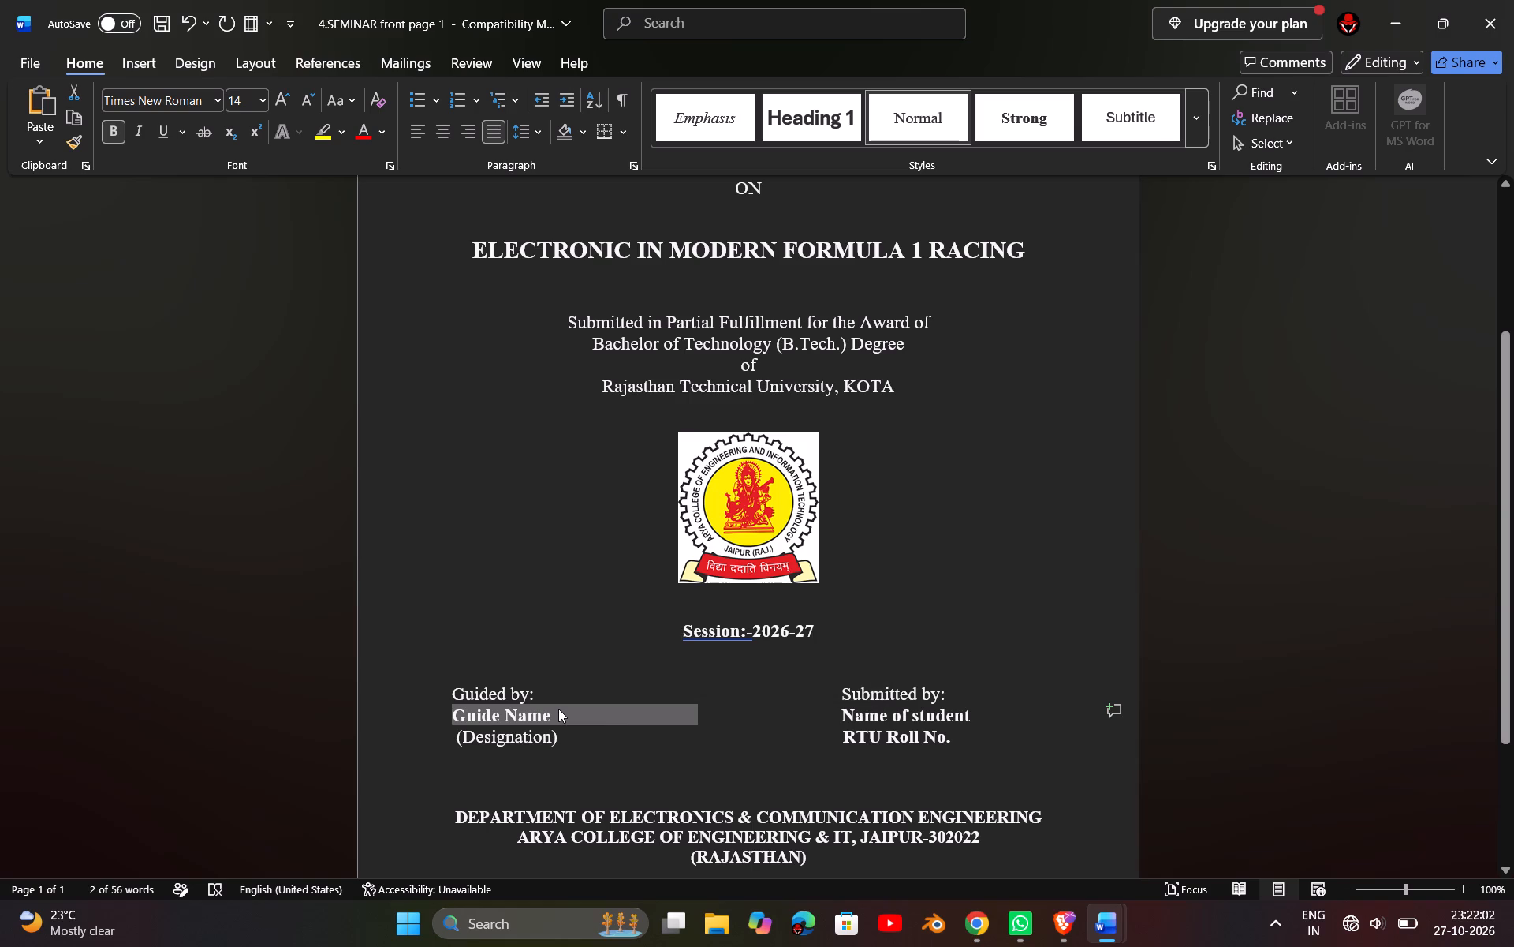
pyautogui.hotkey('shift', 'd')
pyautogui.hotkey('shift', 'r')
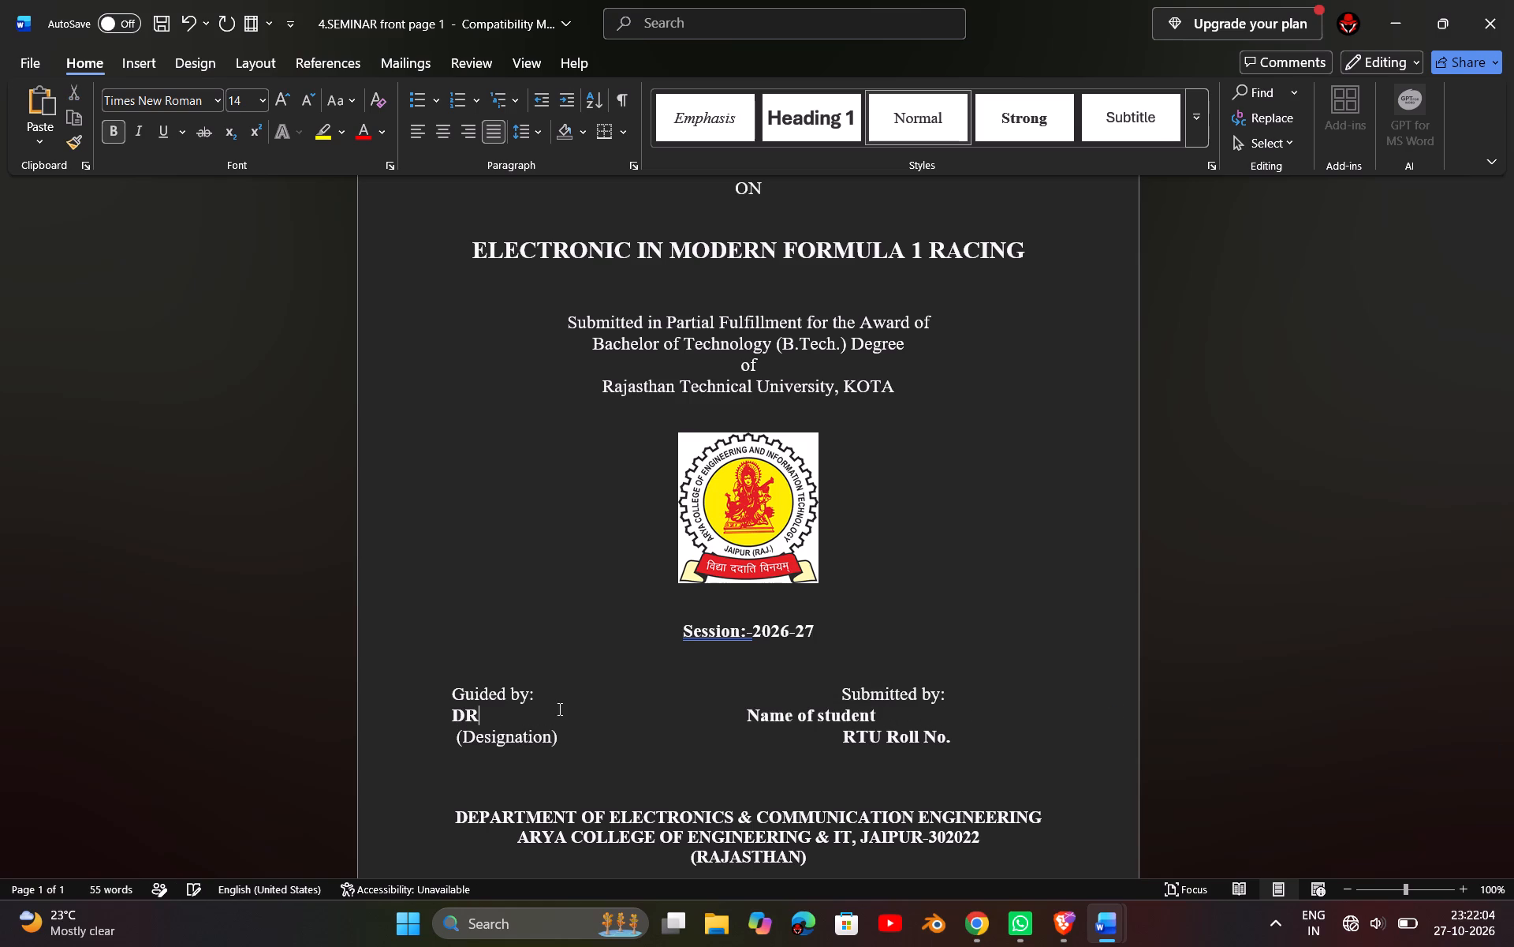
pyautogui.press('BackSpace')
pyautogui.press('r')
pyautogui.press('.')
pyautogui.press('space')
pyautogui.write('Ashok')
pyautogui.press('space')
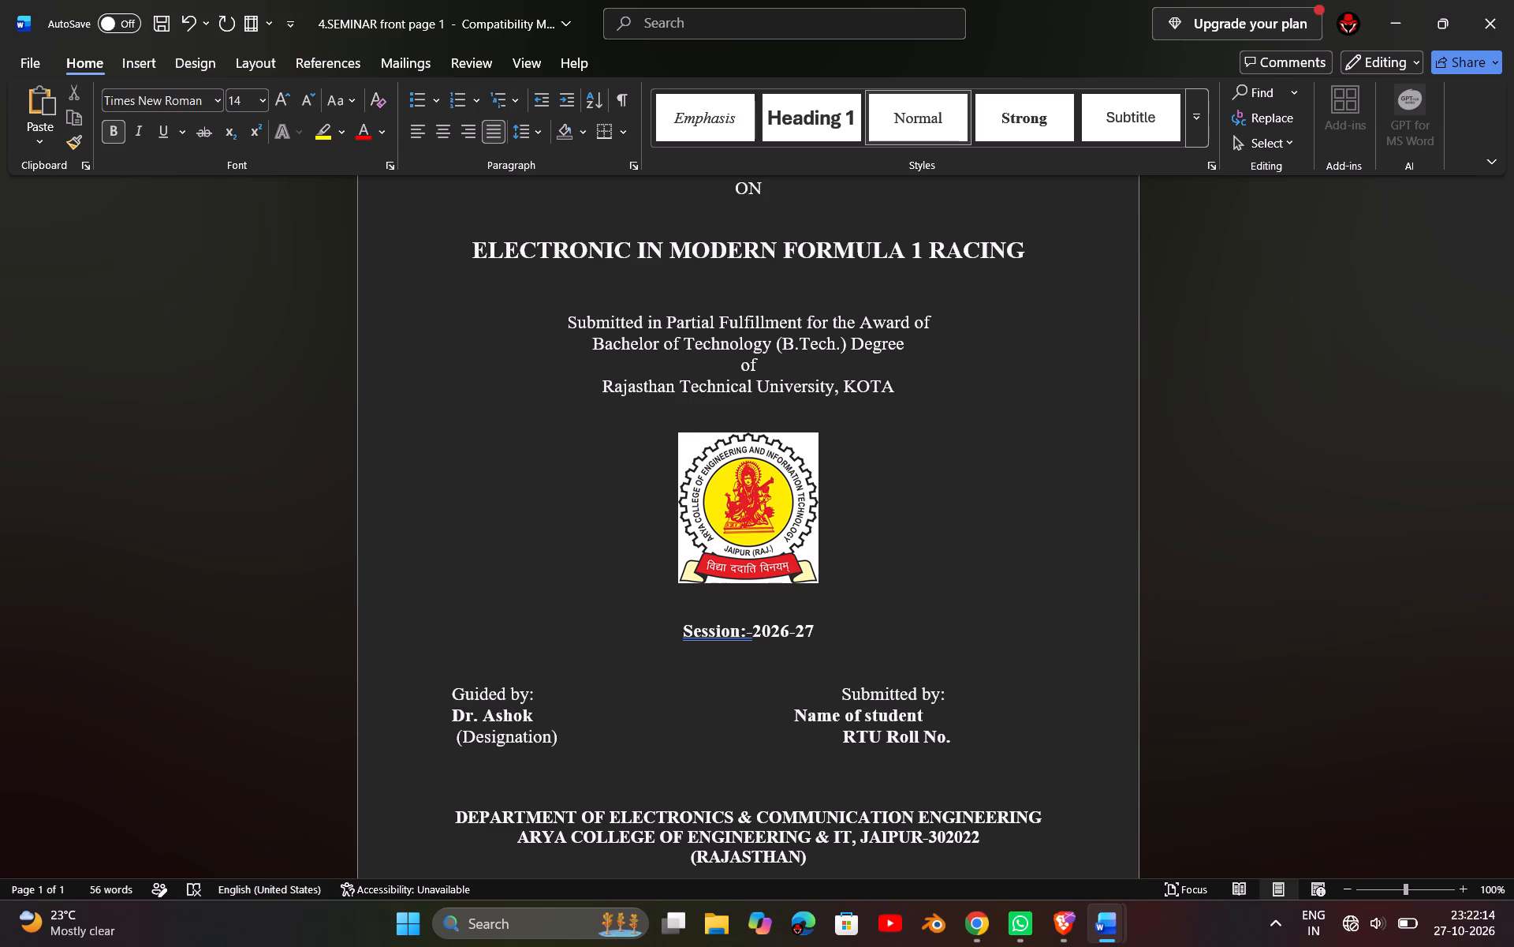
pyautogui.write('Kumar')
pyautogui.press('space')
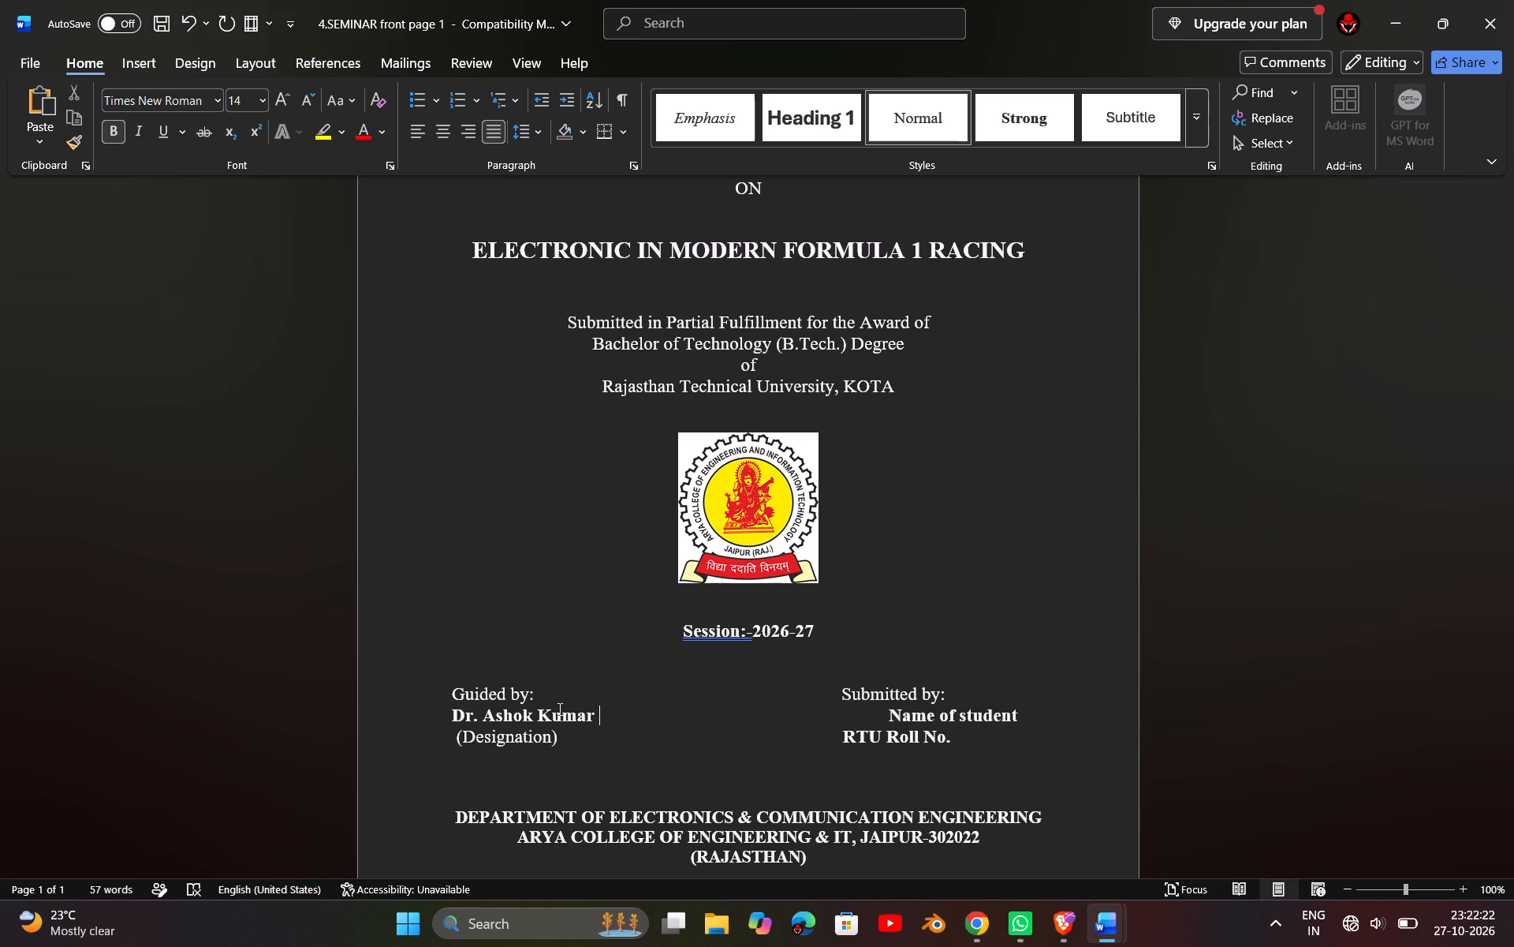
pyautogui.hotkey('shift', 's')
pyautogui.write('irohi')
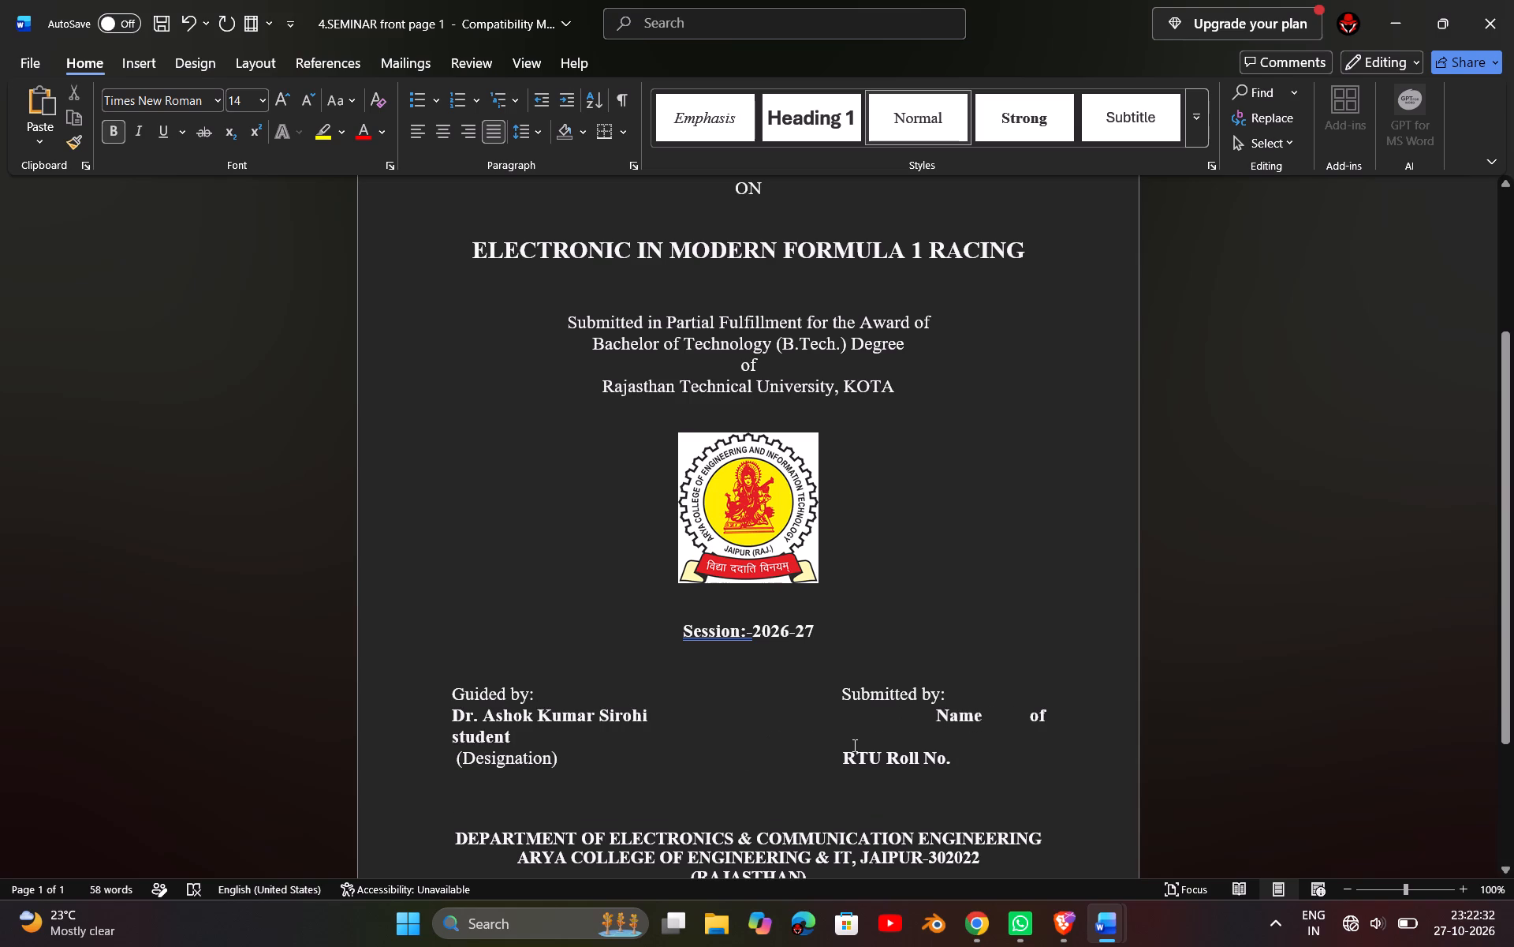
# Delete the extra spacing before "Name of student" to realign it under "Submitted by:".
pyautogui.click(930, 713)
pyautogui.press('BackSpace')
pyautogui.press('BackSpace')
pyautogui.press('BackSpace')
pyautogui.press('BackSpace')
pyautogui.press('BackSpace')
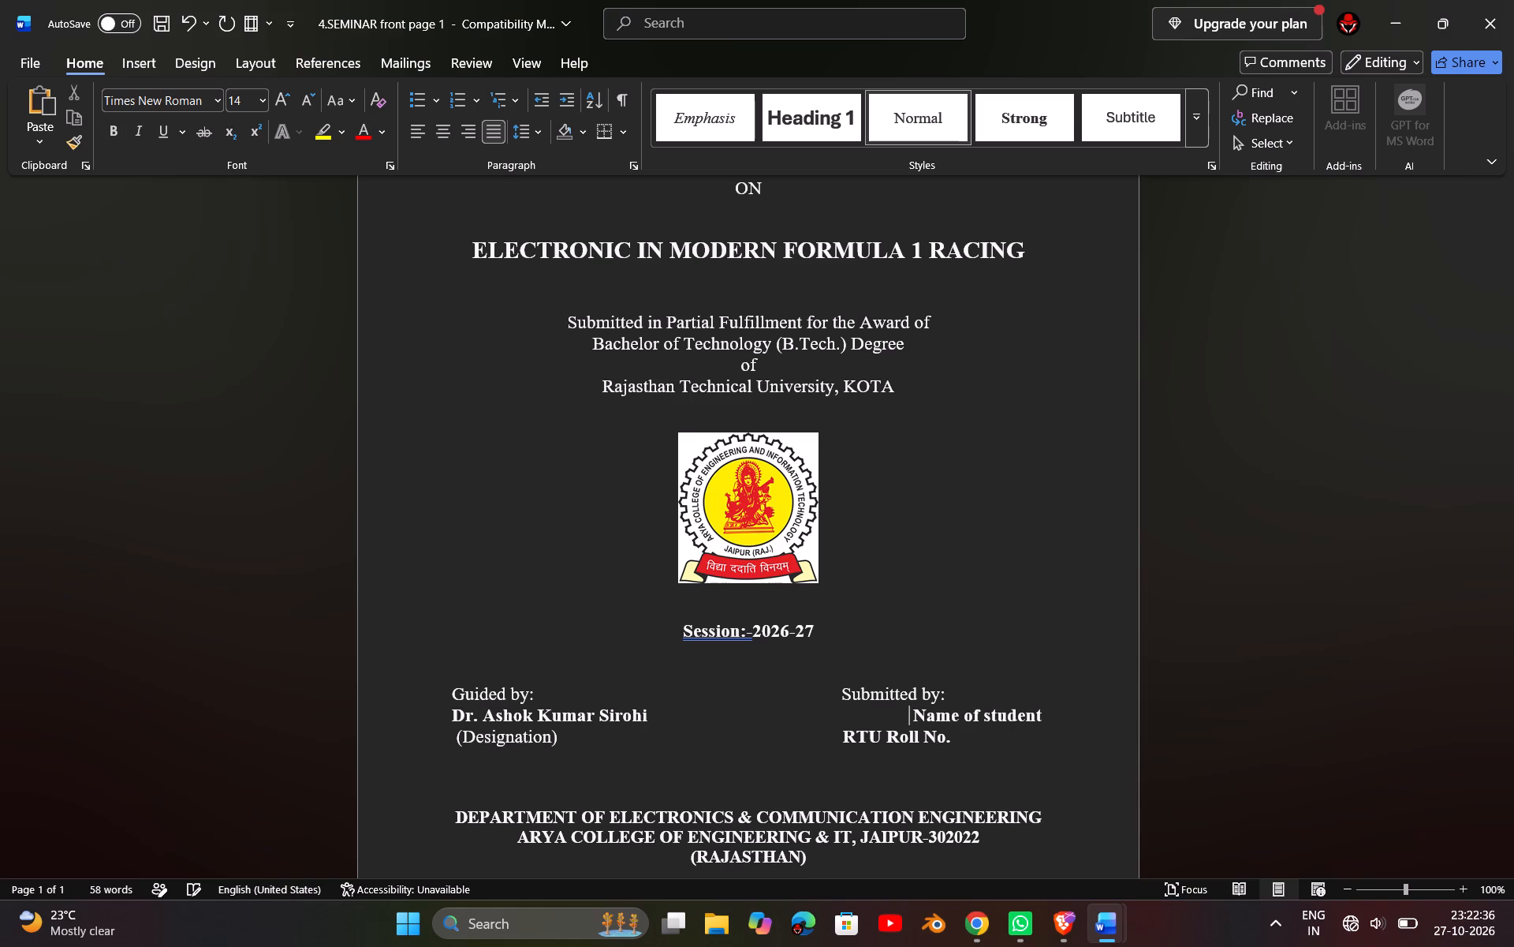
# Remove the extra spacing before the "Name of student" placeholder so it lines up under "Submitted by:".
pyautogui.press('BackSpace')
pyautogui.press('BackSpace')
pyautogui.press('BackSpace')
pyautogui.press('BackSpace')
pyautogui.press('BackSpace')
pyautogui.press('BackSpace')
pyautogui.press('BackSpace')
pyautogui.press('BackSpace')
pyautogui.press('BackSpace')
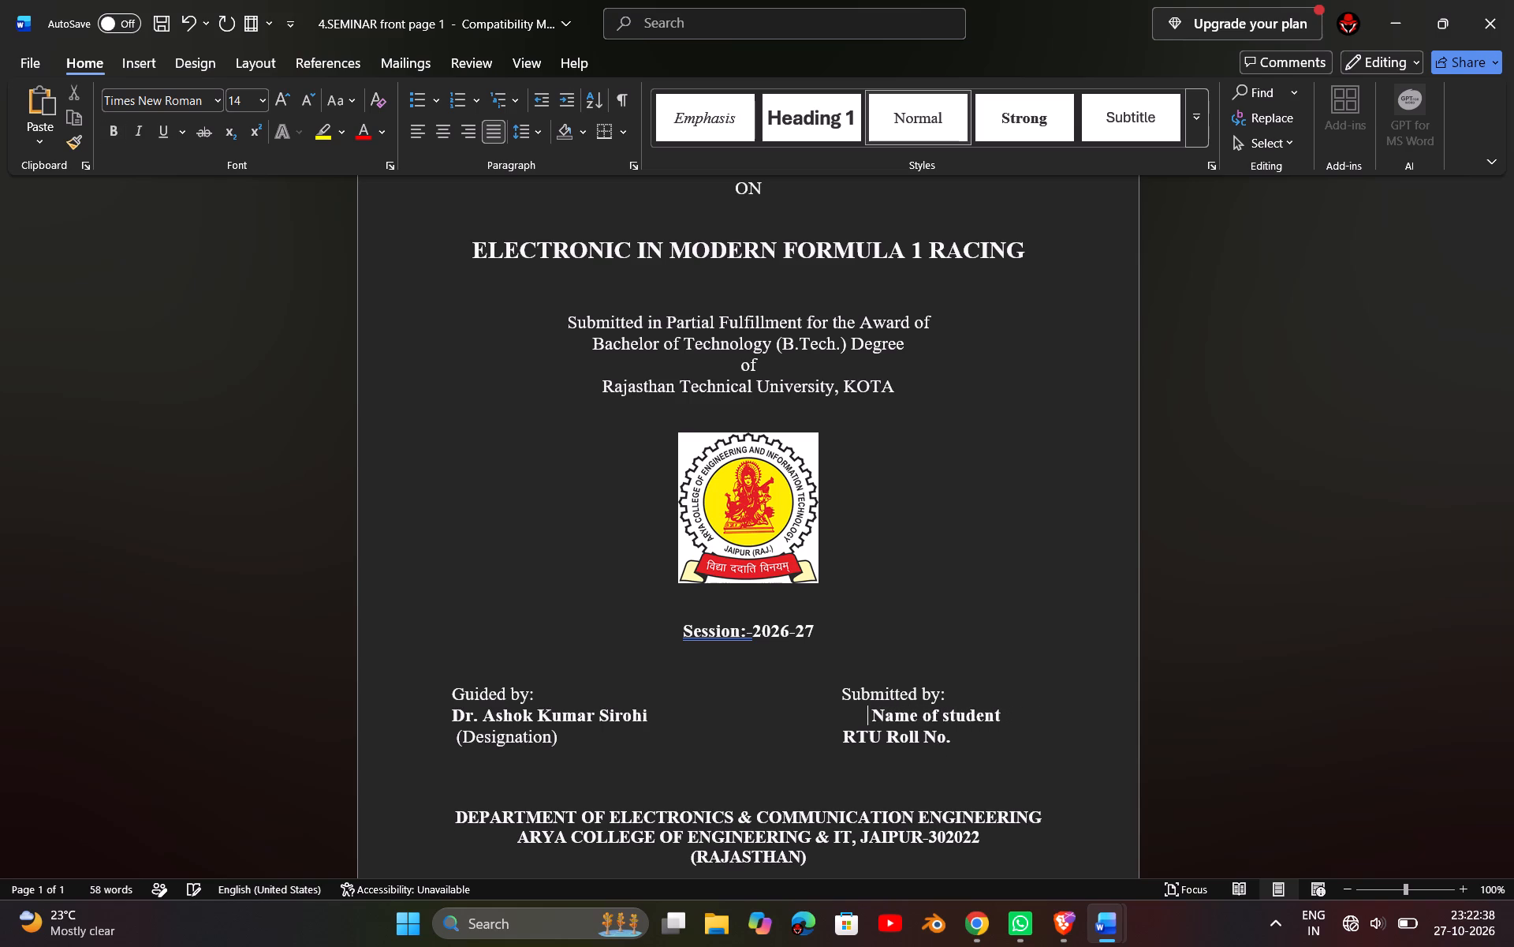
pyautogui.press('BackSpace')
pyautogui.press('BackSpace')
pyautogui.press('BackSpace')
pyautogui.press('BackSpace')
pyautogui.press('BackSpace')
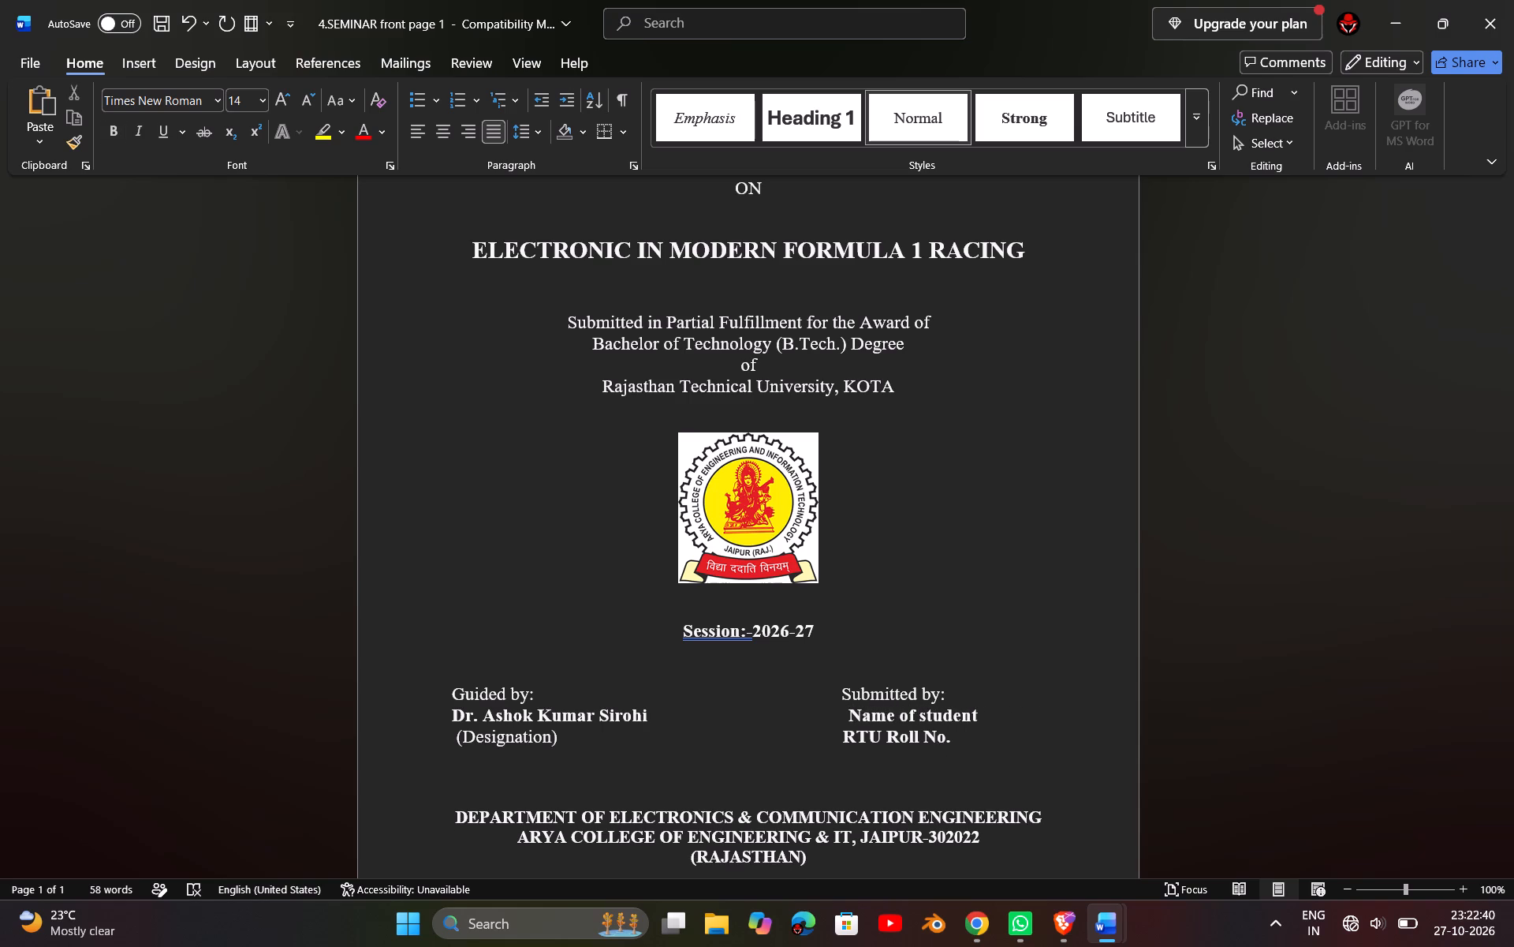
pyautogui.press('BackSpace')
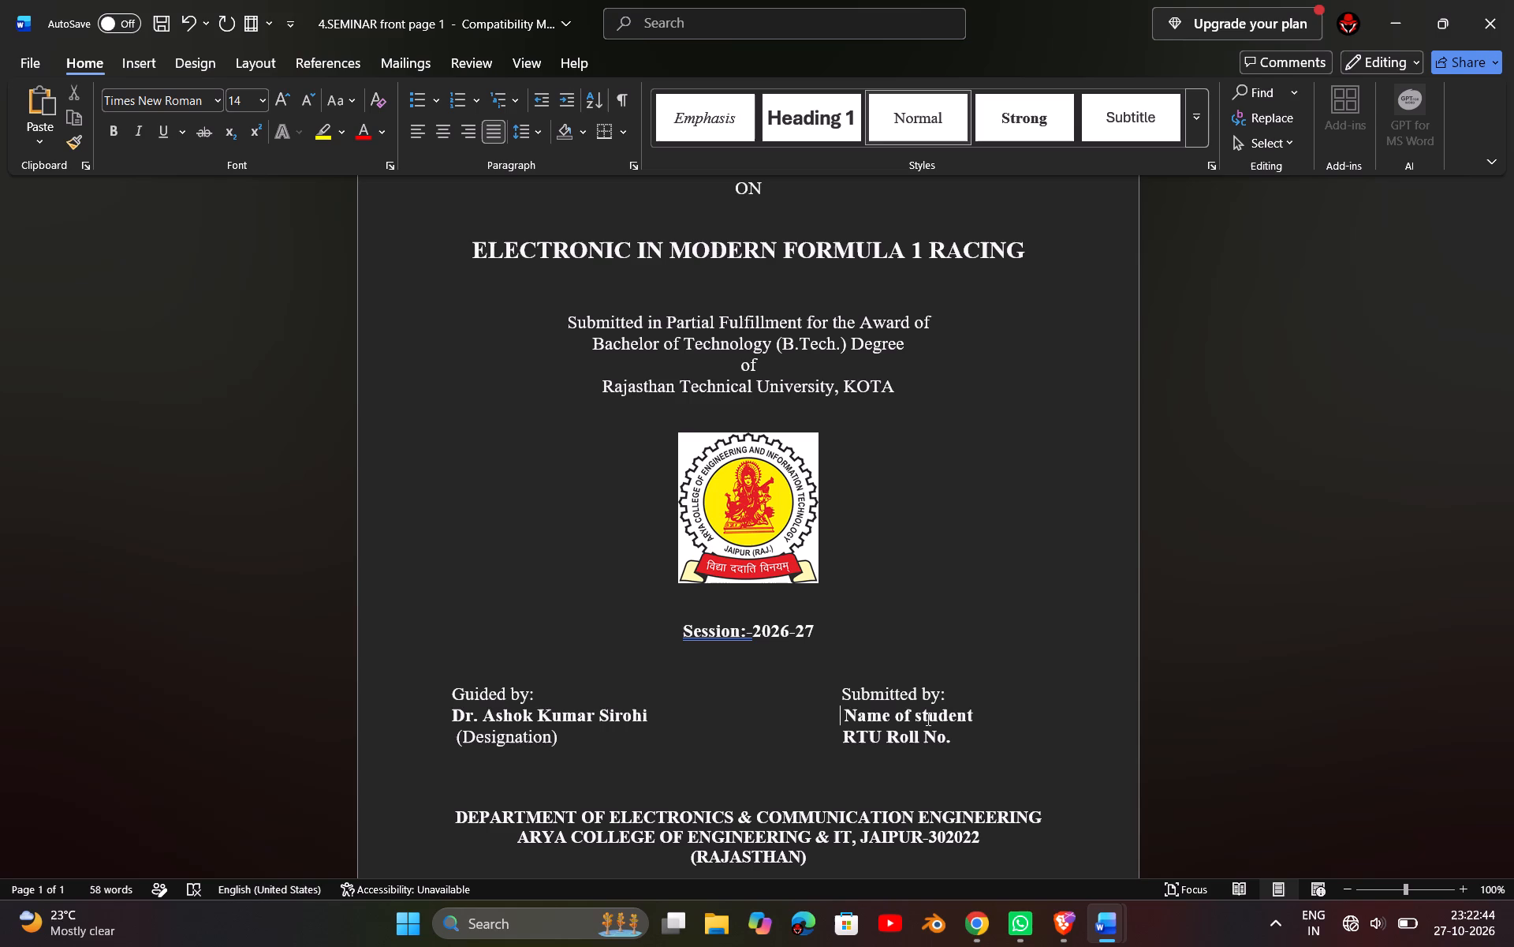
# Replace the "Name of student" placeholder under "Submitted by:" with the student's name.
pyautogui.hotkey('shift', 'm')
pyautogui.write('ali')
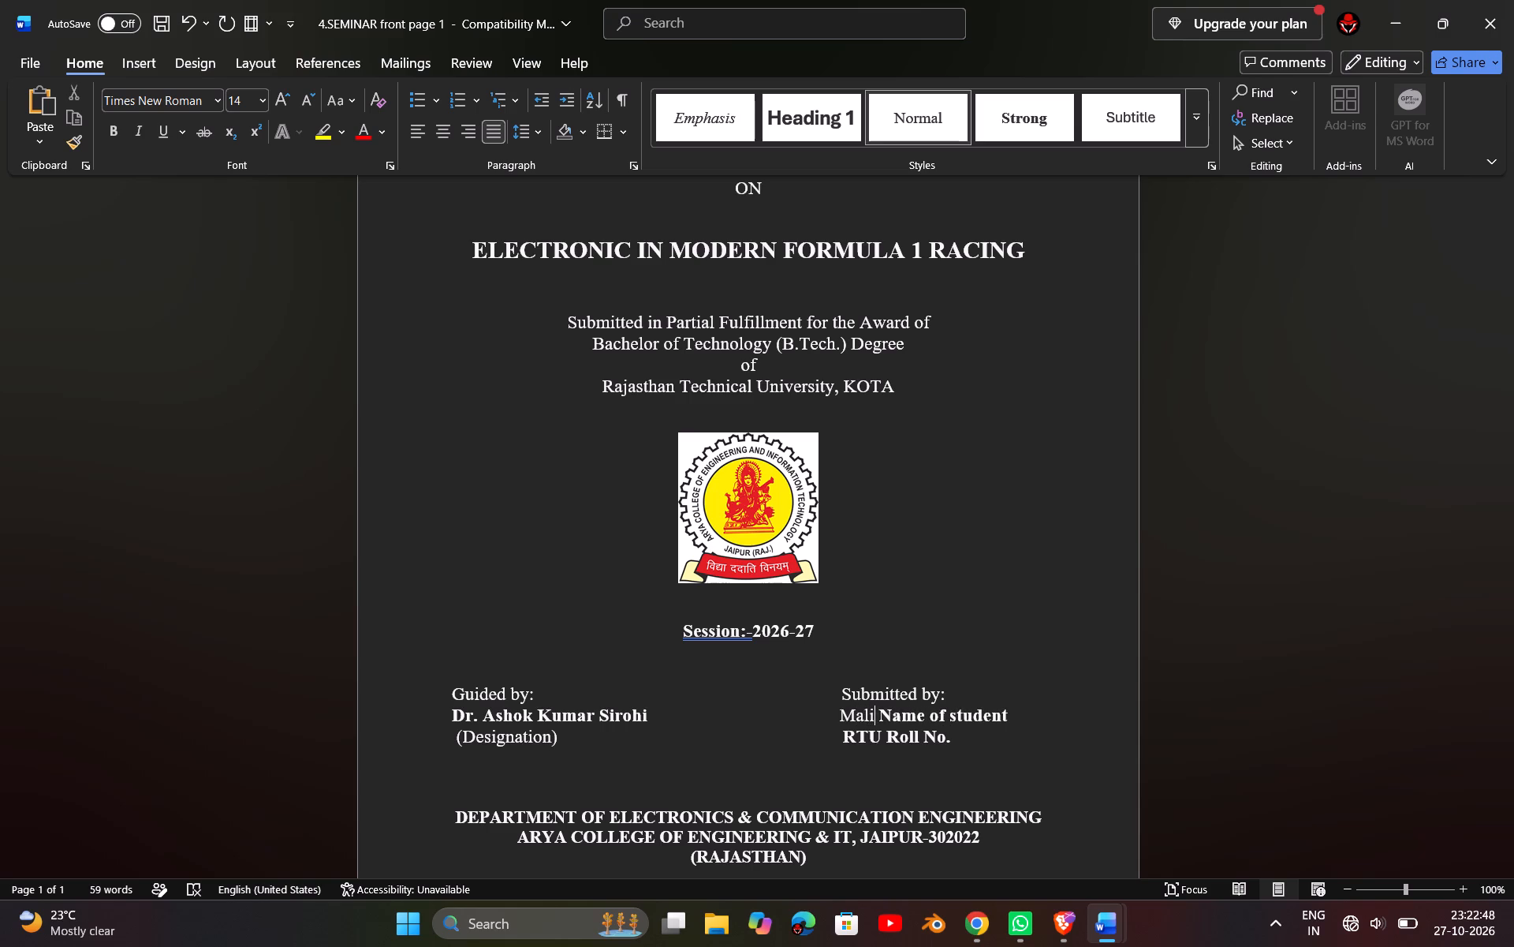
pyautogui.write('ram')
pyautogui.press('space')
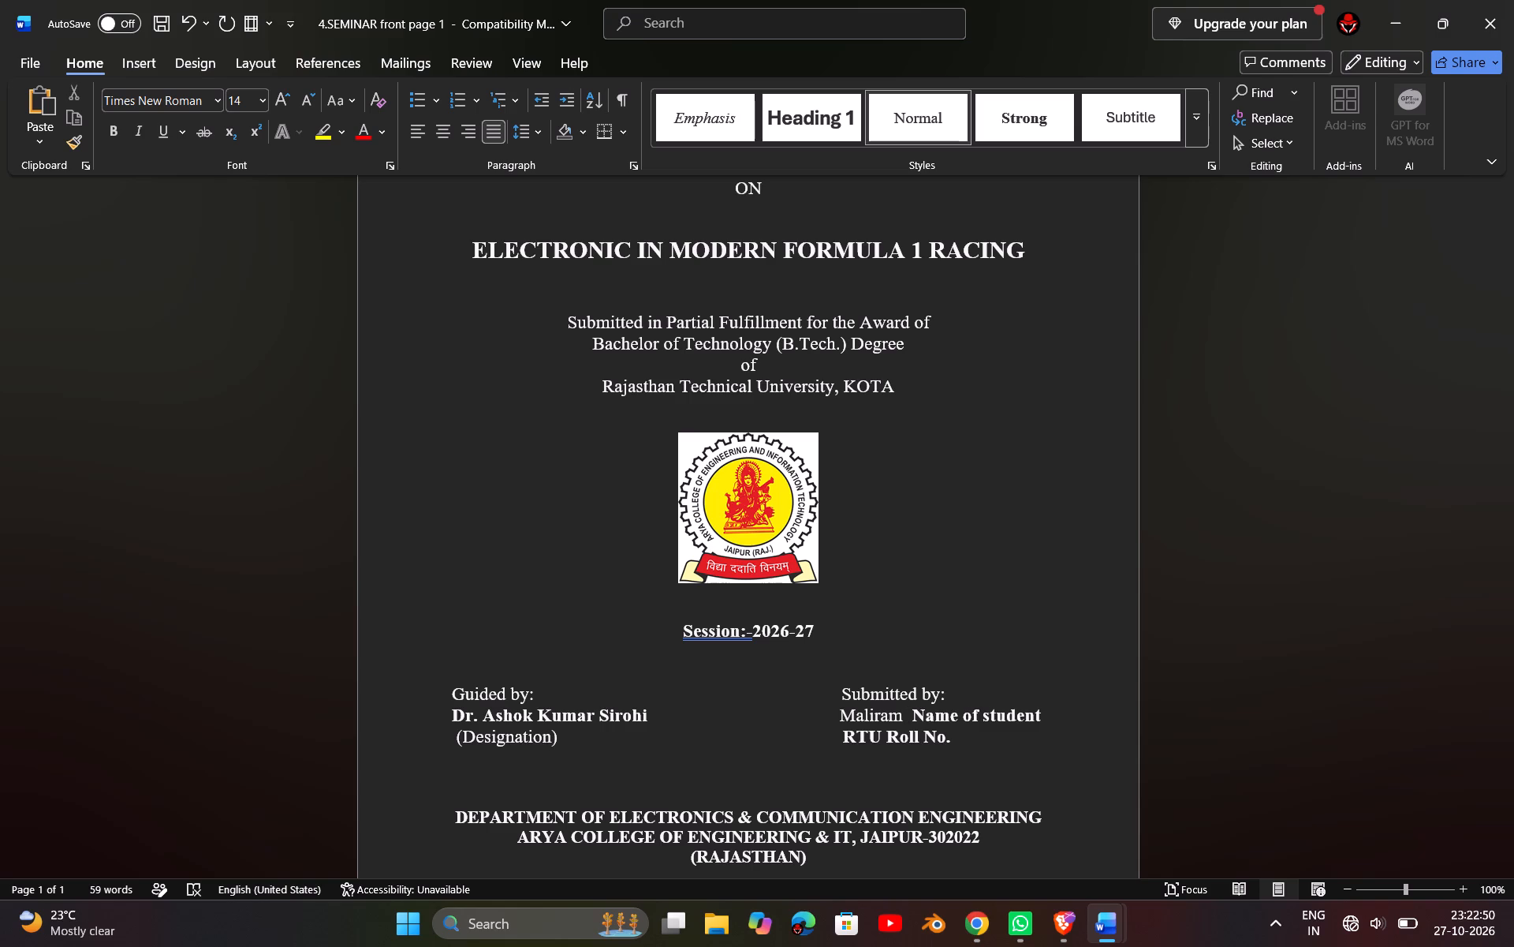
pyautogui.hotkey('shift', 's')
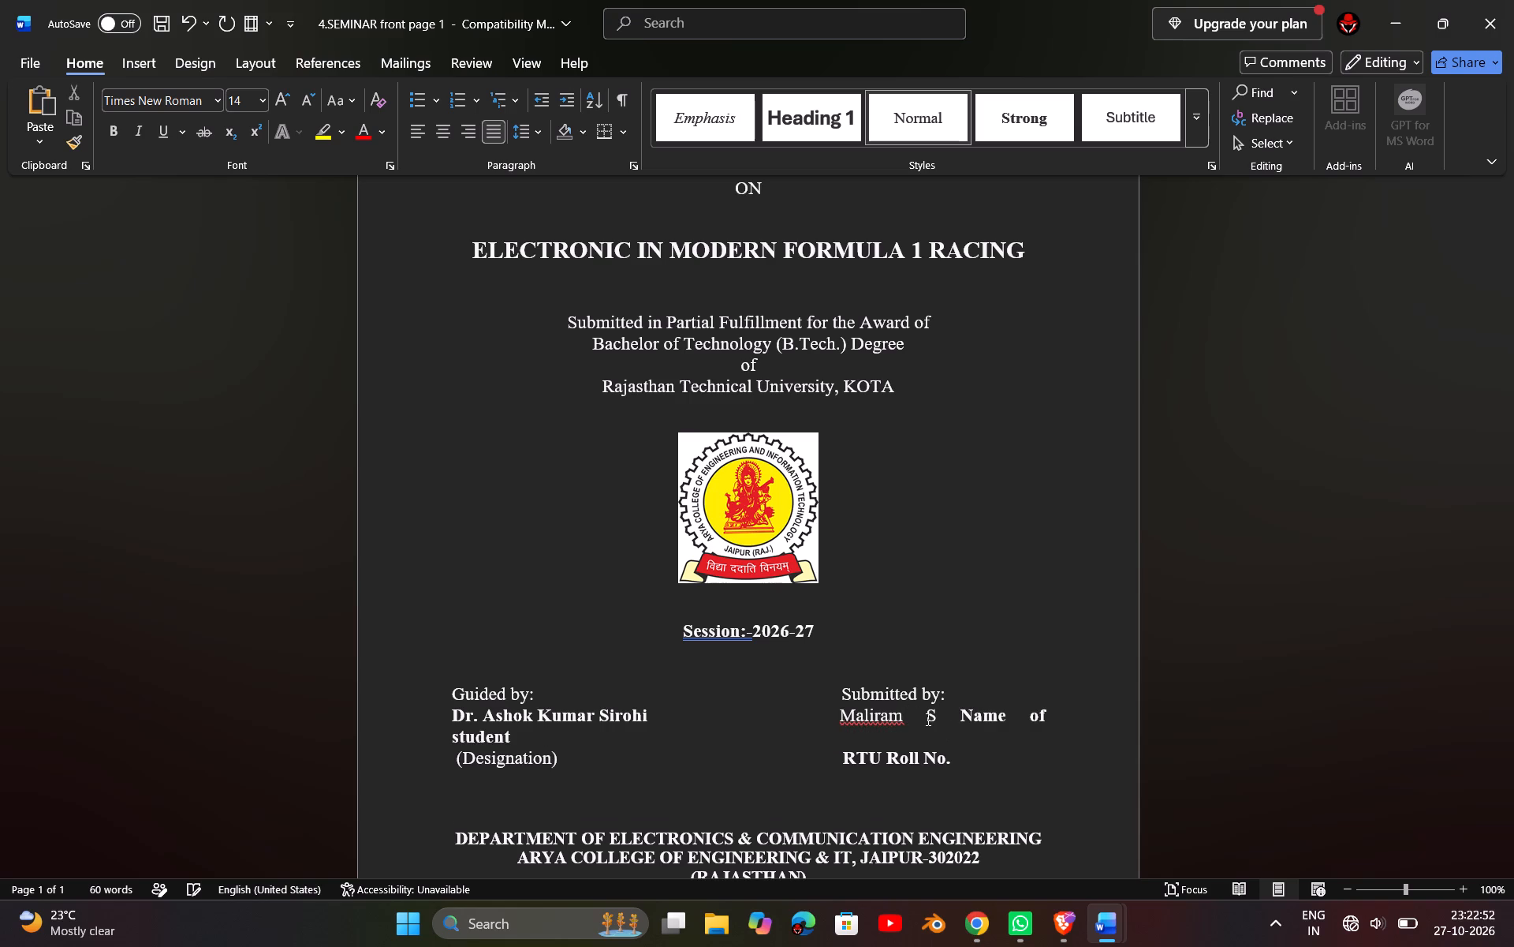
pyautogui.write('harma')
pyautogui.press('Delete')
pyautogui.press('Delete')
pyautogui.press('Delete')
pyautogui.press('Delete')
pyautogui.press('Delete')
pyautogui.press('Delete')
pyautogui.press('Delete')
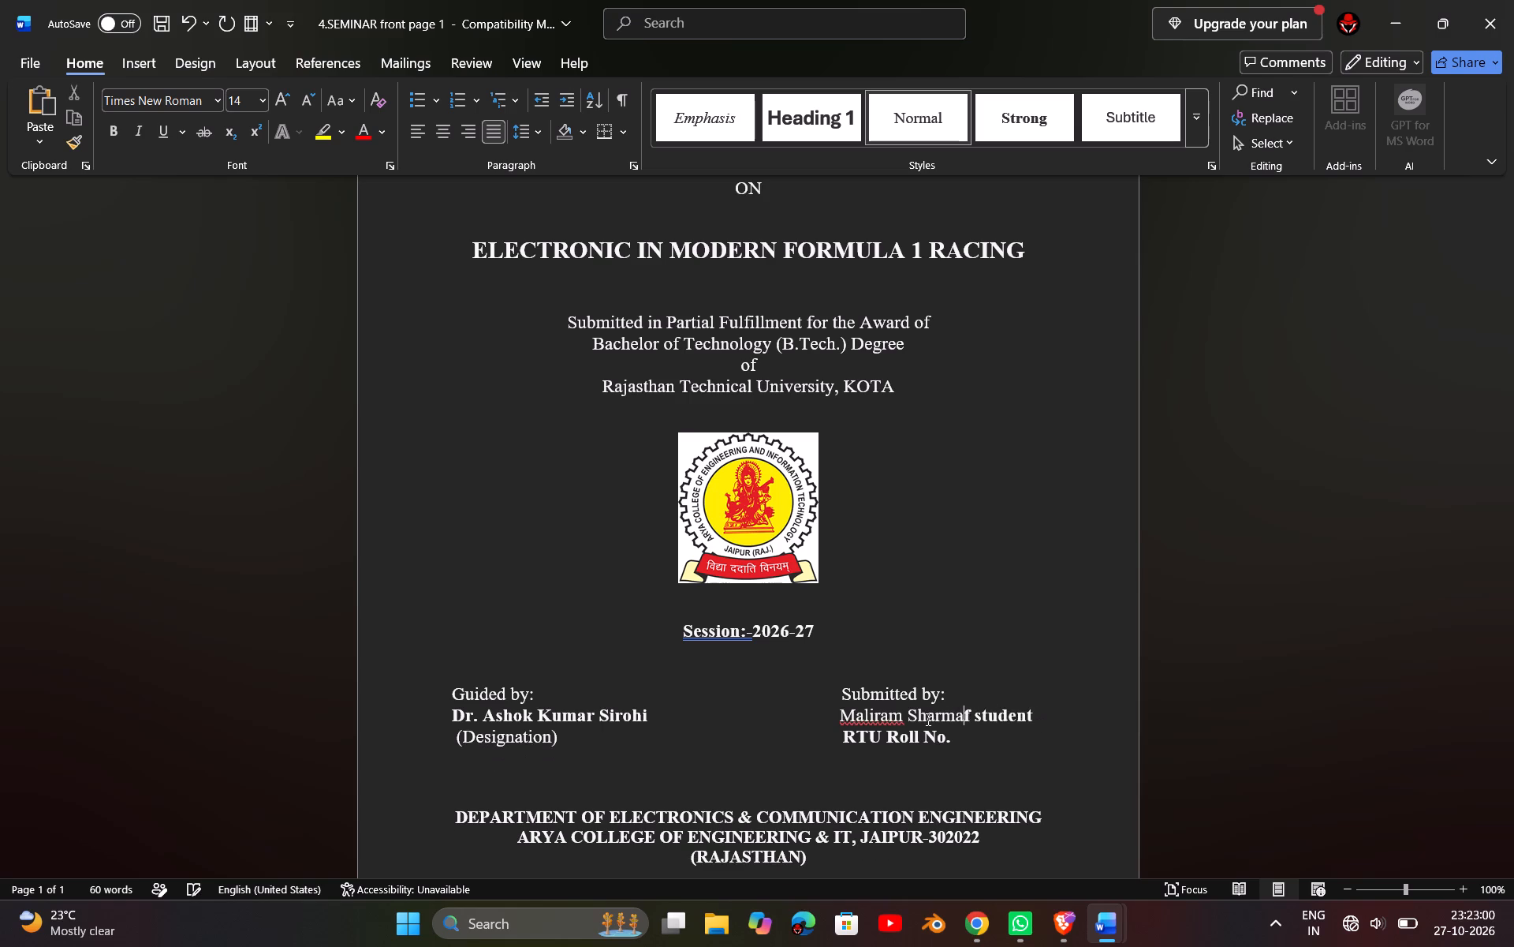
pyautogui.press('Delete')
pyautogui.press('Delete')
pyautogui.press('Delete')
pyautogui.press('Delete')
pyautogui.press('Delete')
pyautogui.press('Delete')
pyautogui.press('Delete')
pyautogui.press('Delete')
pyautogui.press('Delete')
# Enter the student's roll number after the "RTU Roll No." label.
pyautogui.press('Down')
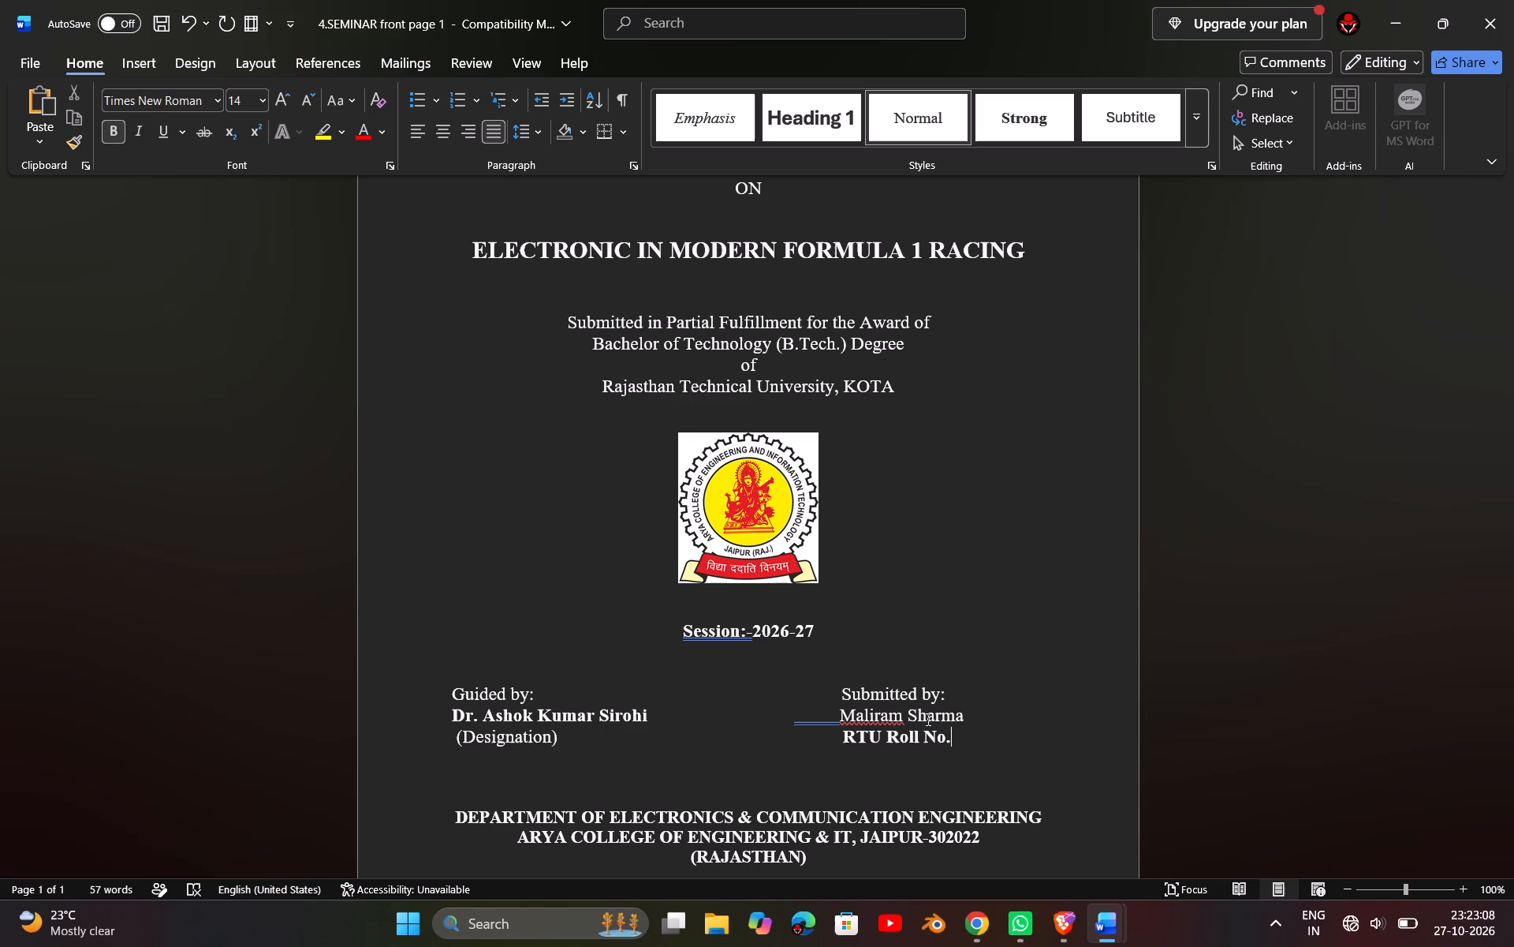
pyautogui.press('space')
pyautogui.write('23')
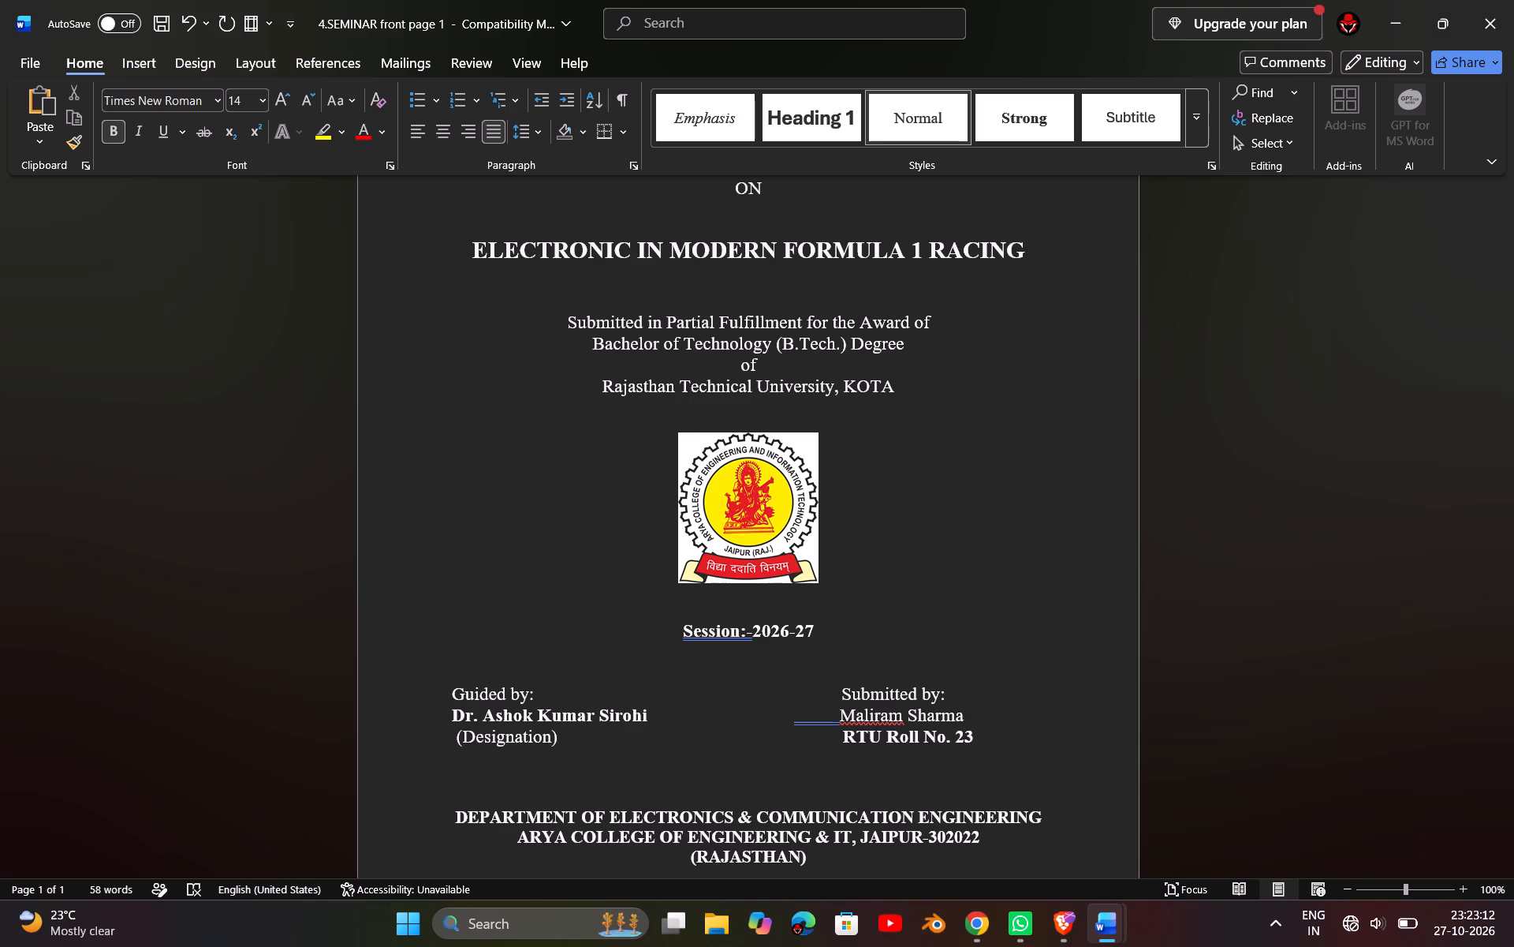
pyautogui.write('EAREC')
# Finish entering the student's roll number after the "RTU Roll No." label, correcting its last digits.
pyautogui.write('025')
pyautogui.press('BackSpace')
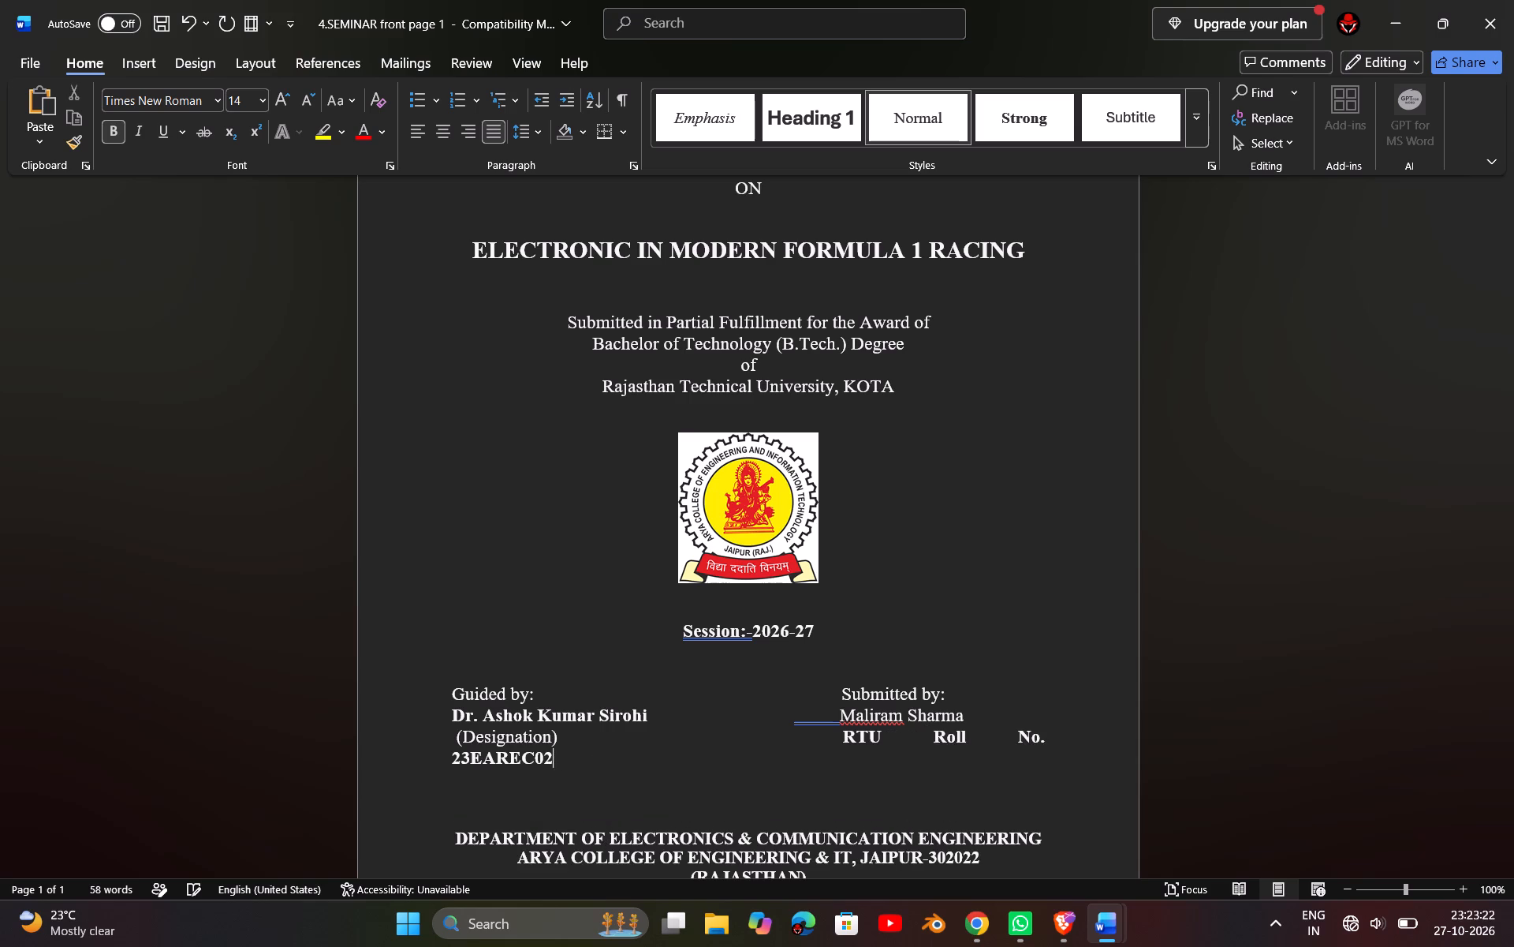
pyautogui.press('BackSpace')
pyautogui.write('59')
# Remove spaces before "Submitted by:", the student's name and "RTU Roll No." so the label and roll number fit on one line.
pyautogui.click(841, 692)
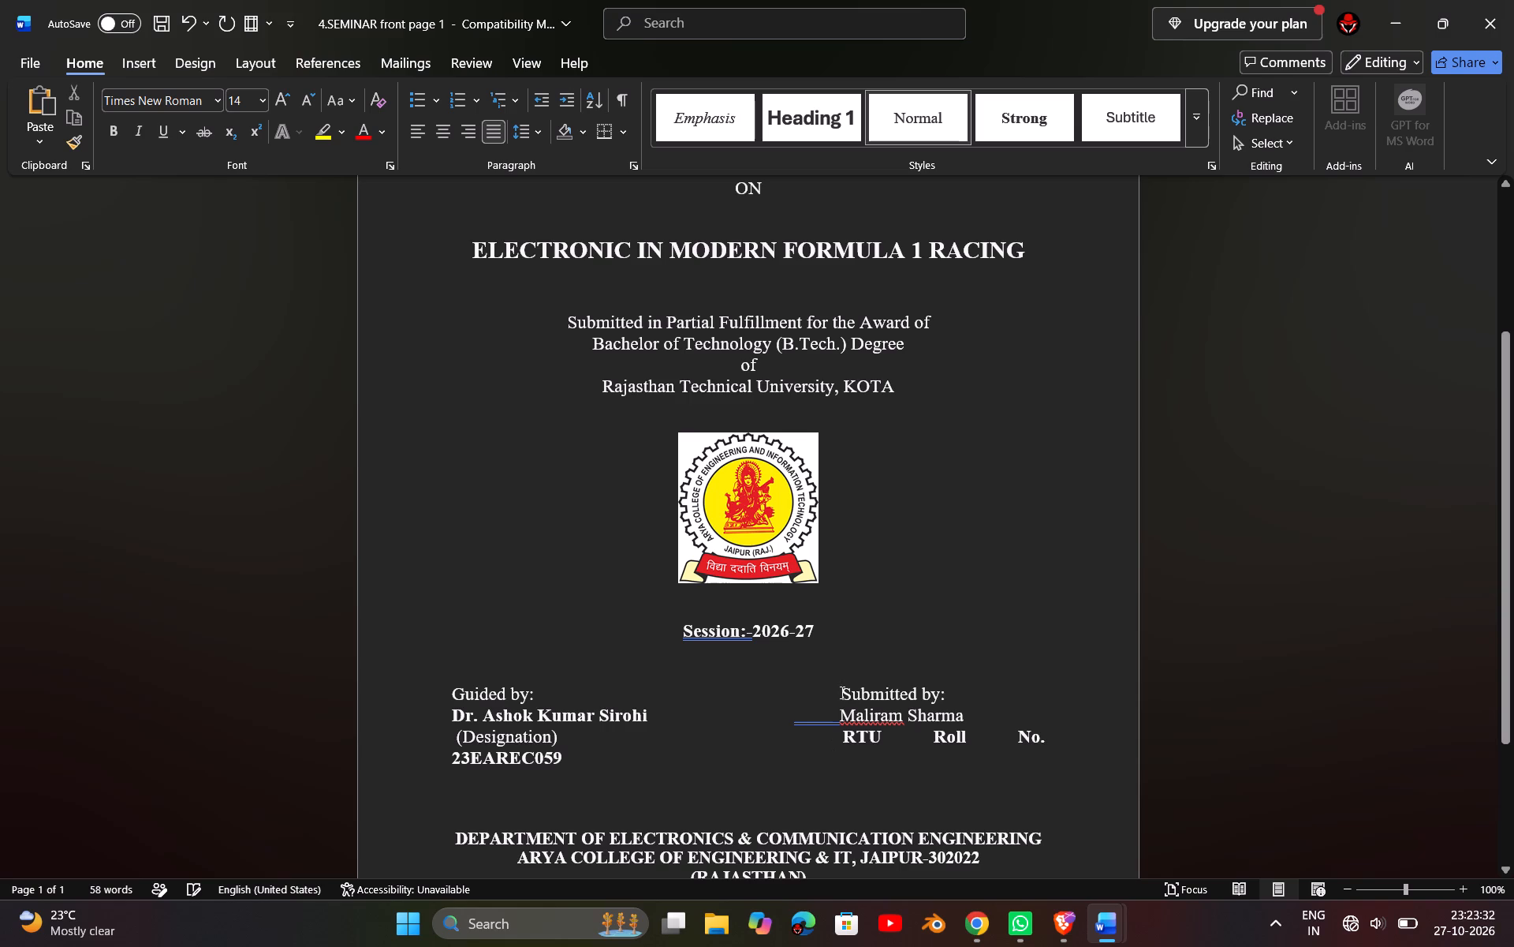
pyautogui.press('BackSpace')
pyautogui.press('Down')
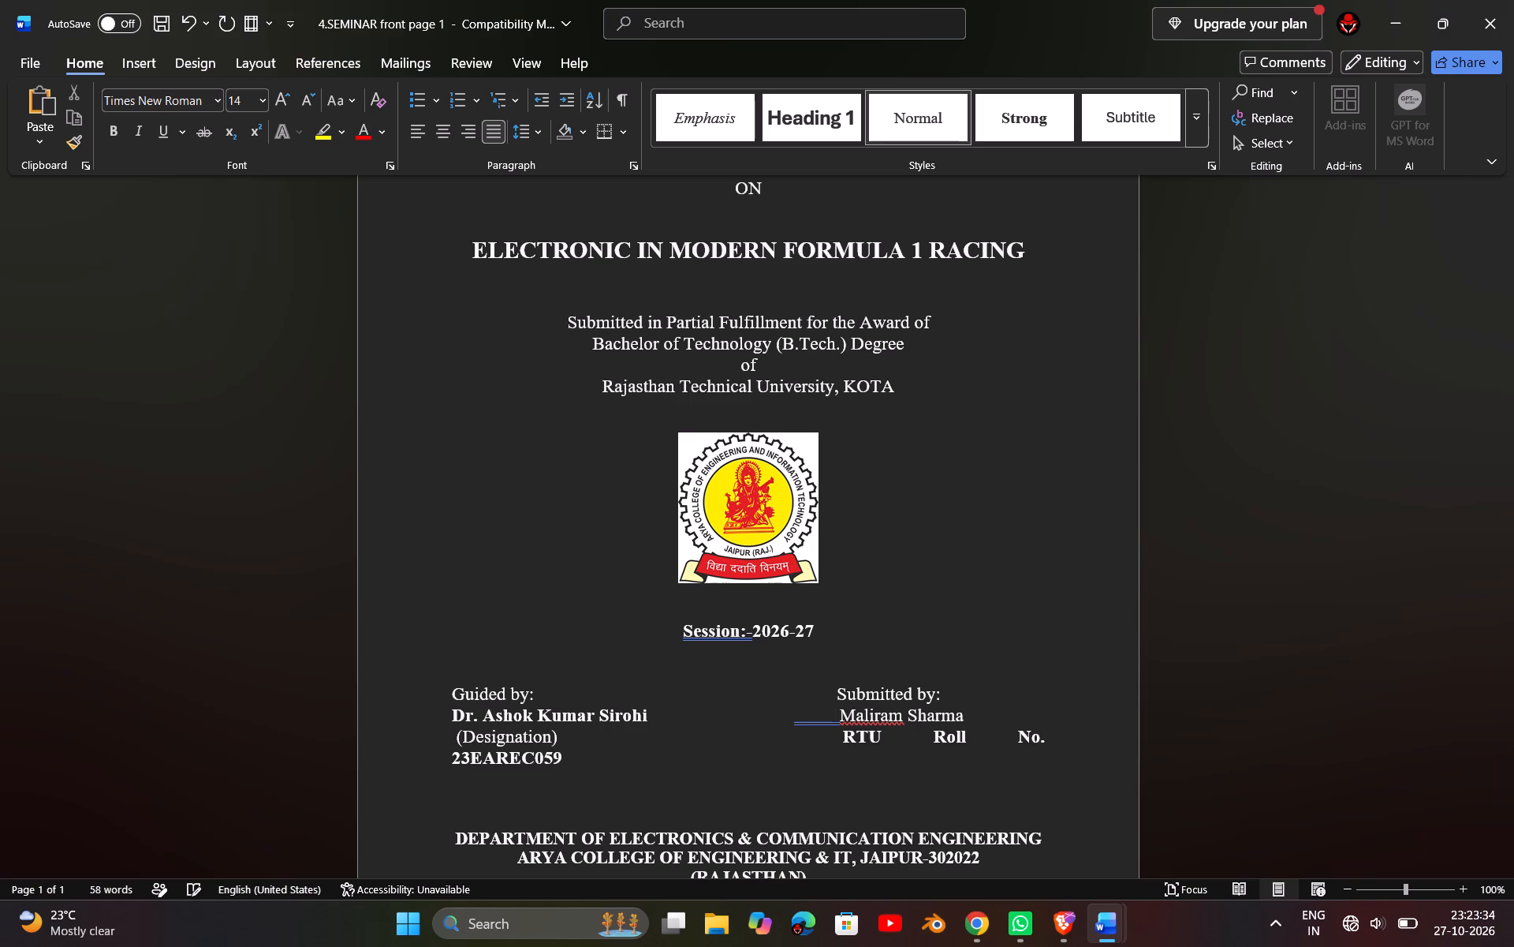
pyautogui.press('Delete')
pyautogui.press('Down')
pyautogui.press('Delete')
pyautogui.press('Delete')
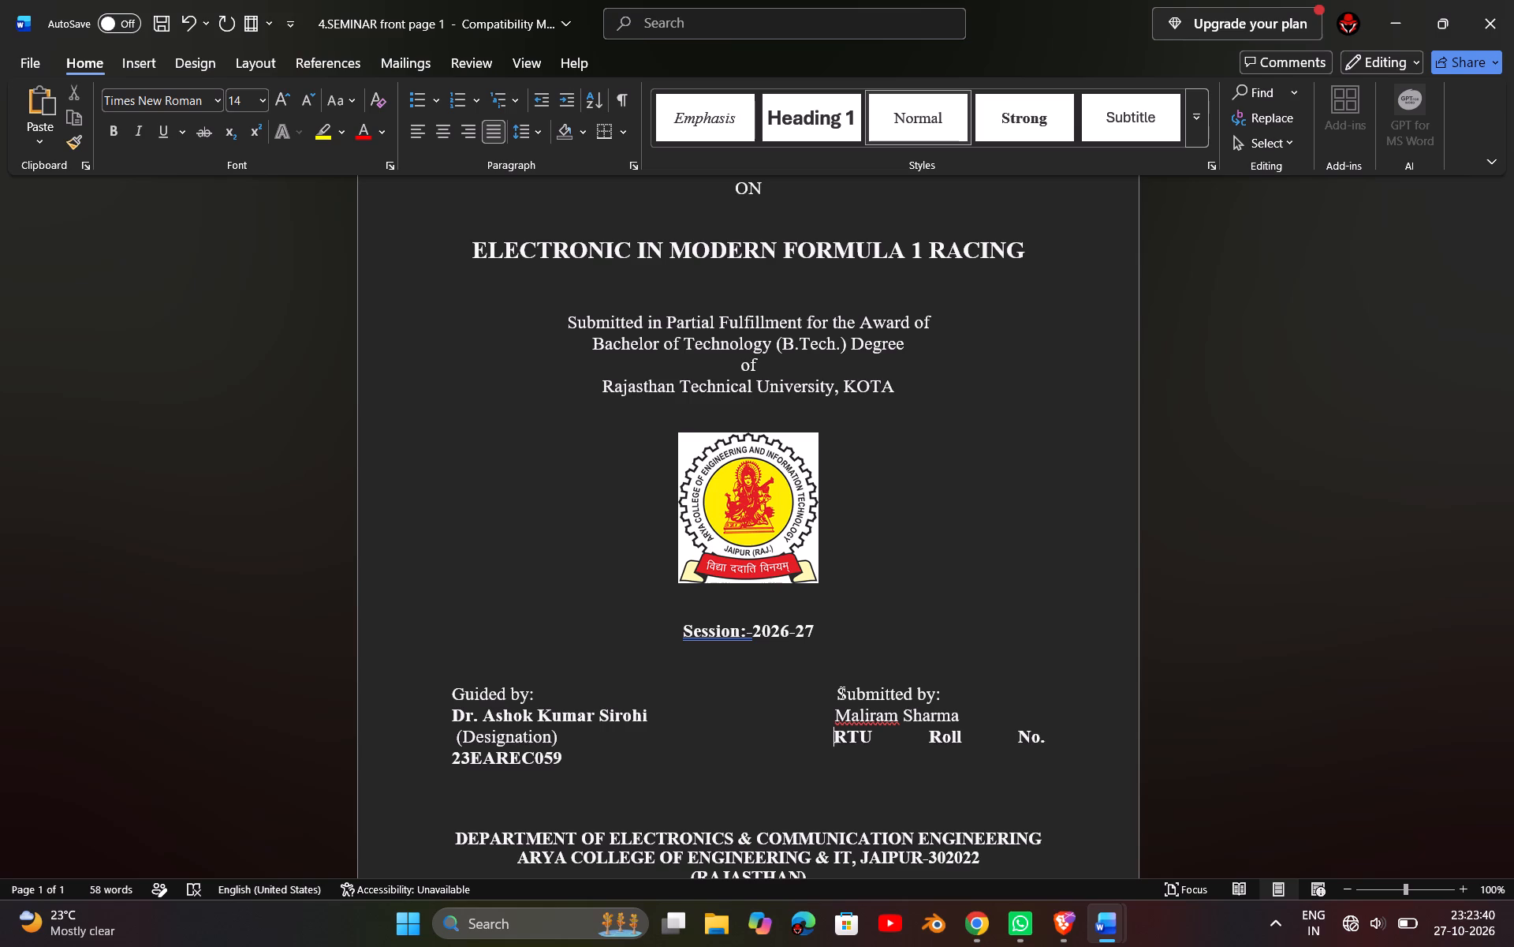
pyautogui.press('BackSpace')
pyautogui.press('BackSpace')
pyautogui.press('BackSpace')
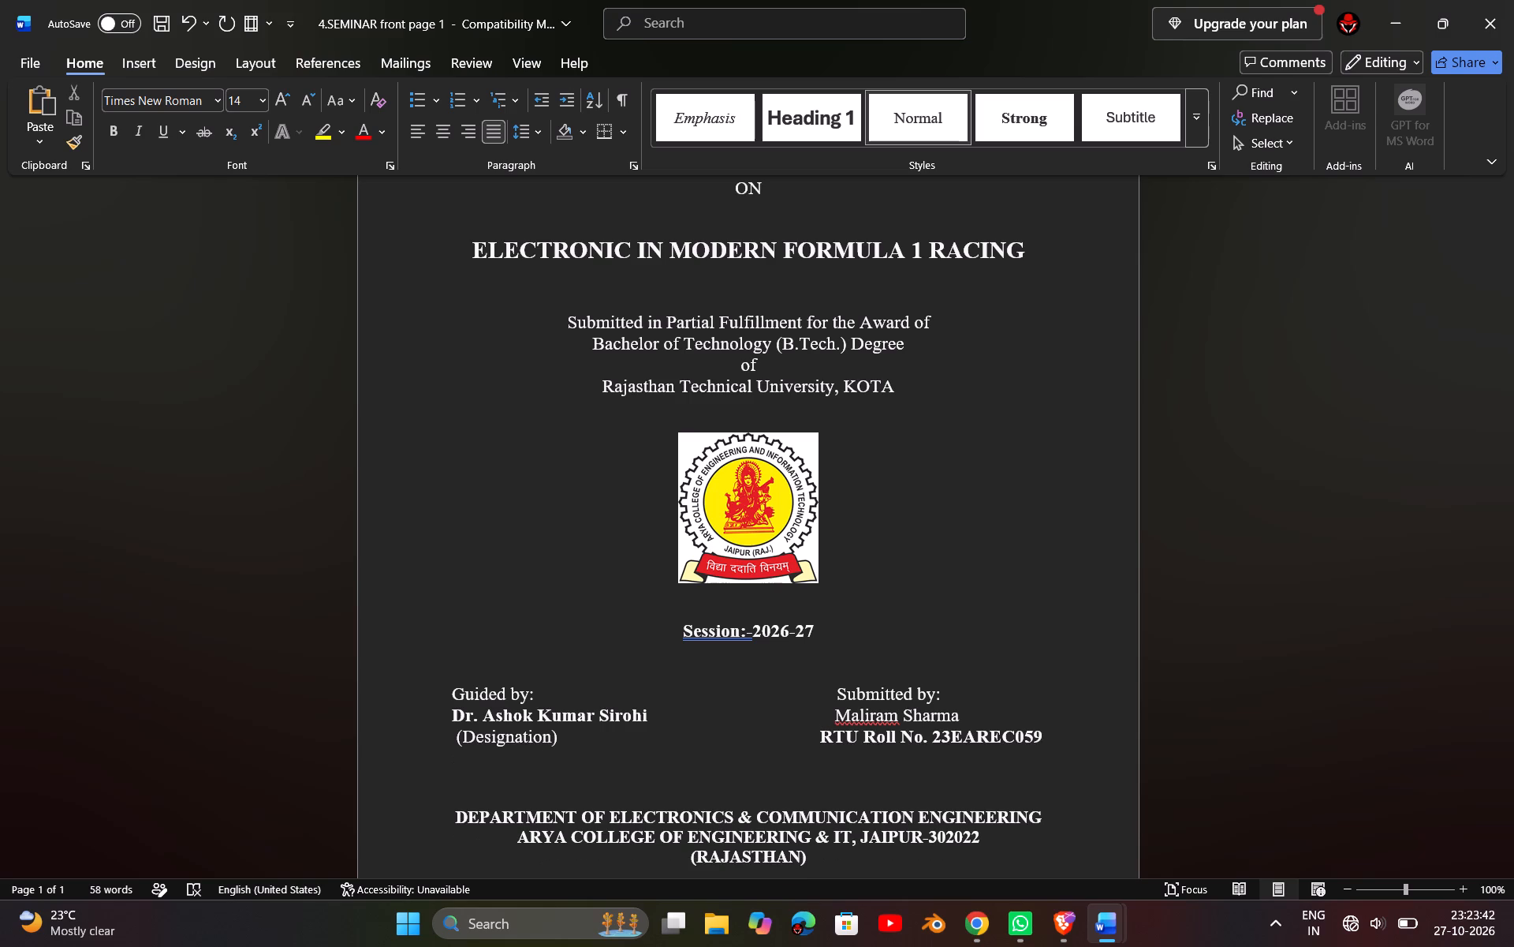
# Adjust the spacing before the student's name so it lines up with the start of the "RTU Roll No." line.
pyautogui.press('Up')
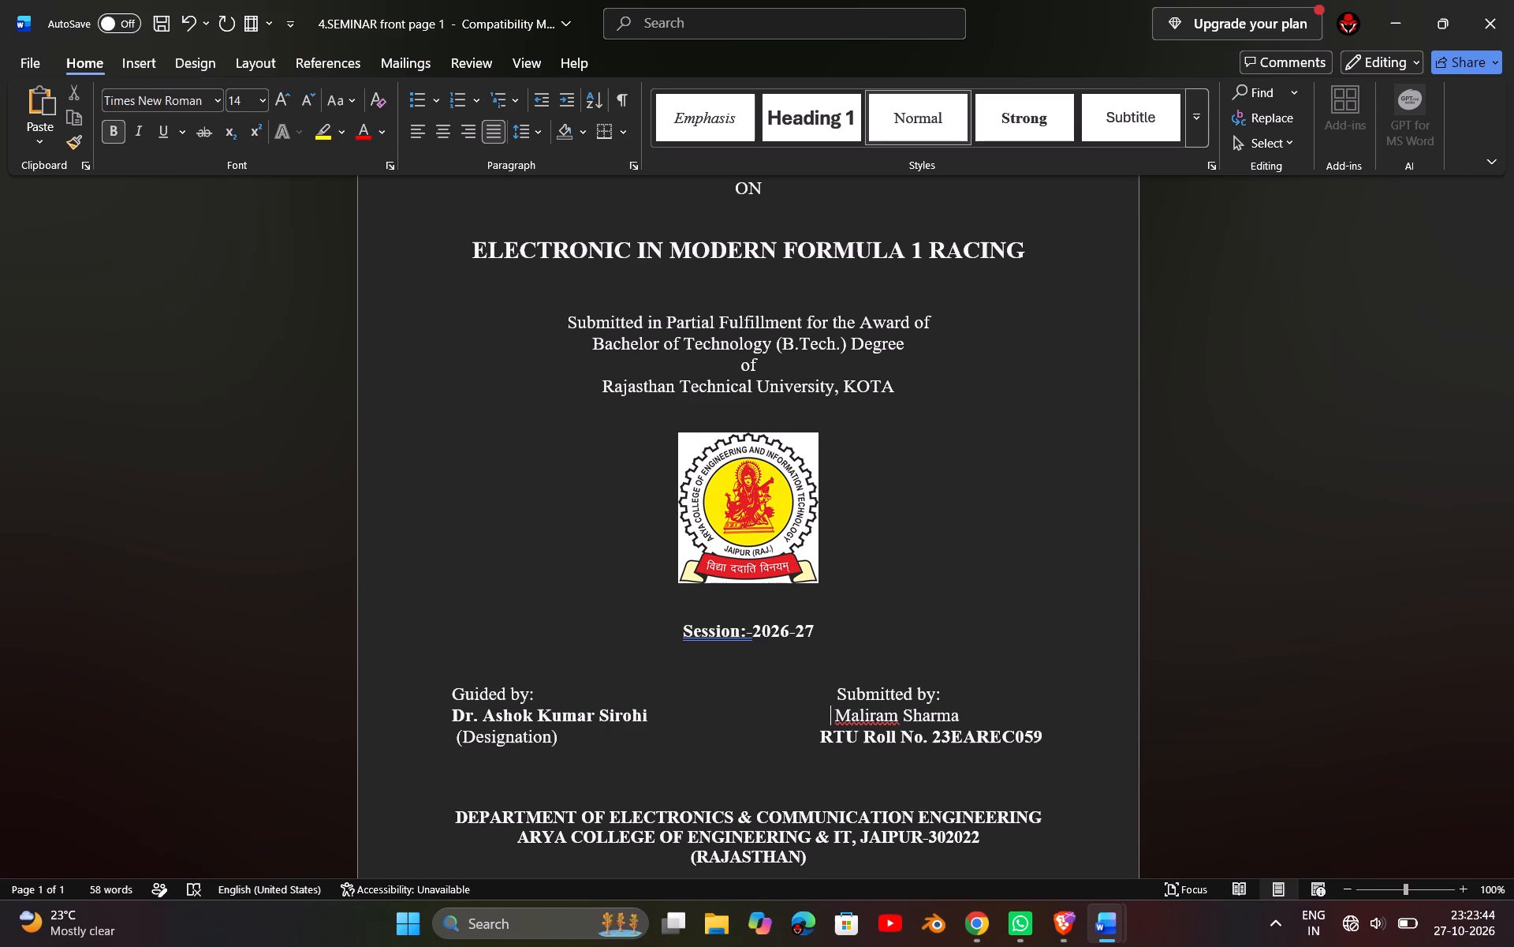
pyautogui.press('Right')
pyautogui.press('BackSpace')
pyautogui.press('BackSpace')
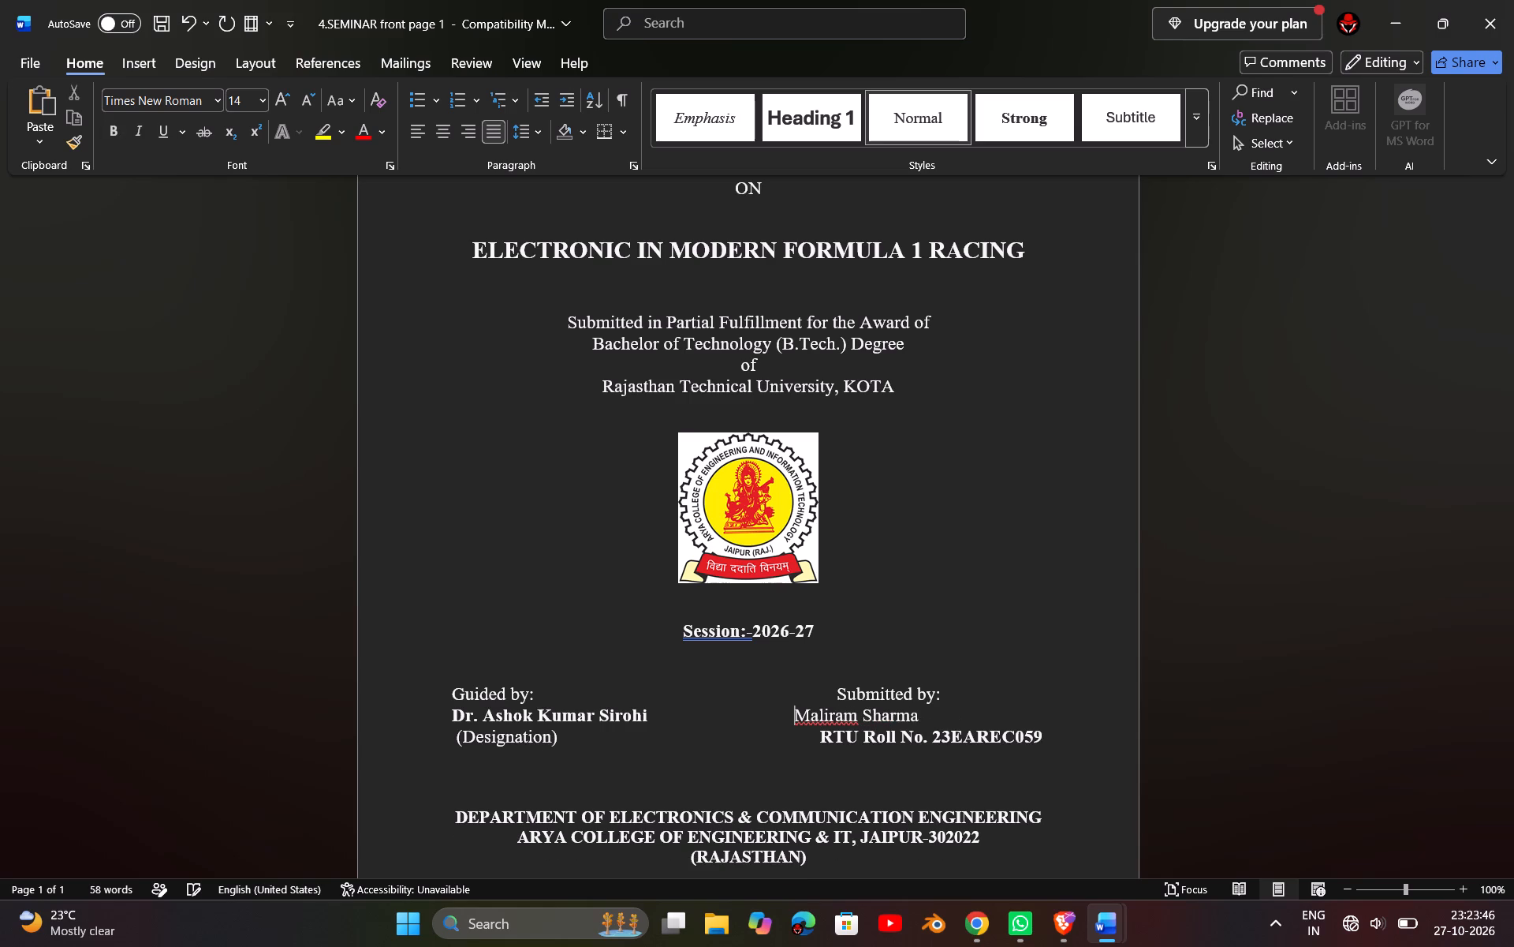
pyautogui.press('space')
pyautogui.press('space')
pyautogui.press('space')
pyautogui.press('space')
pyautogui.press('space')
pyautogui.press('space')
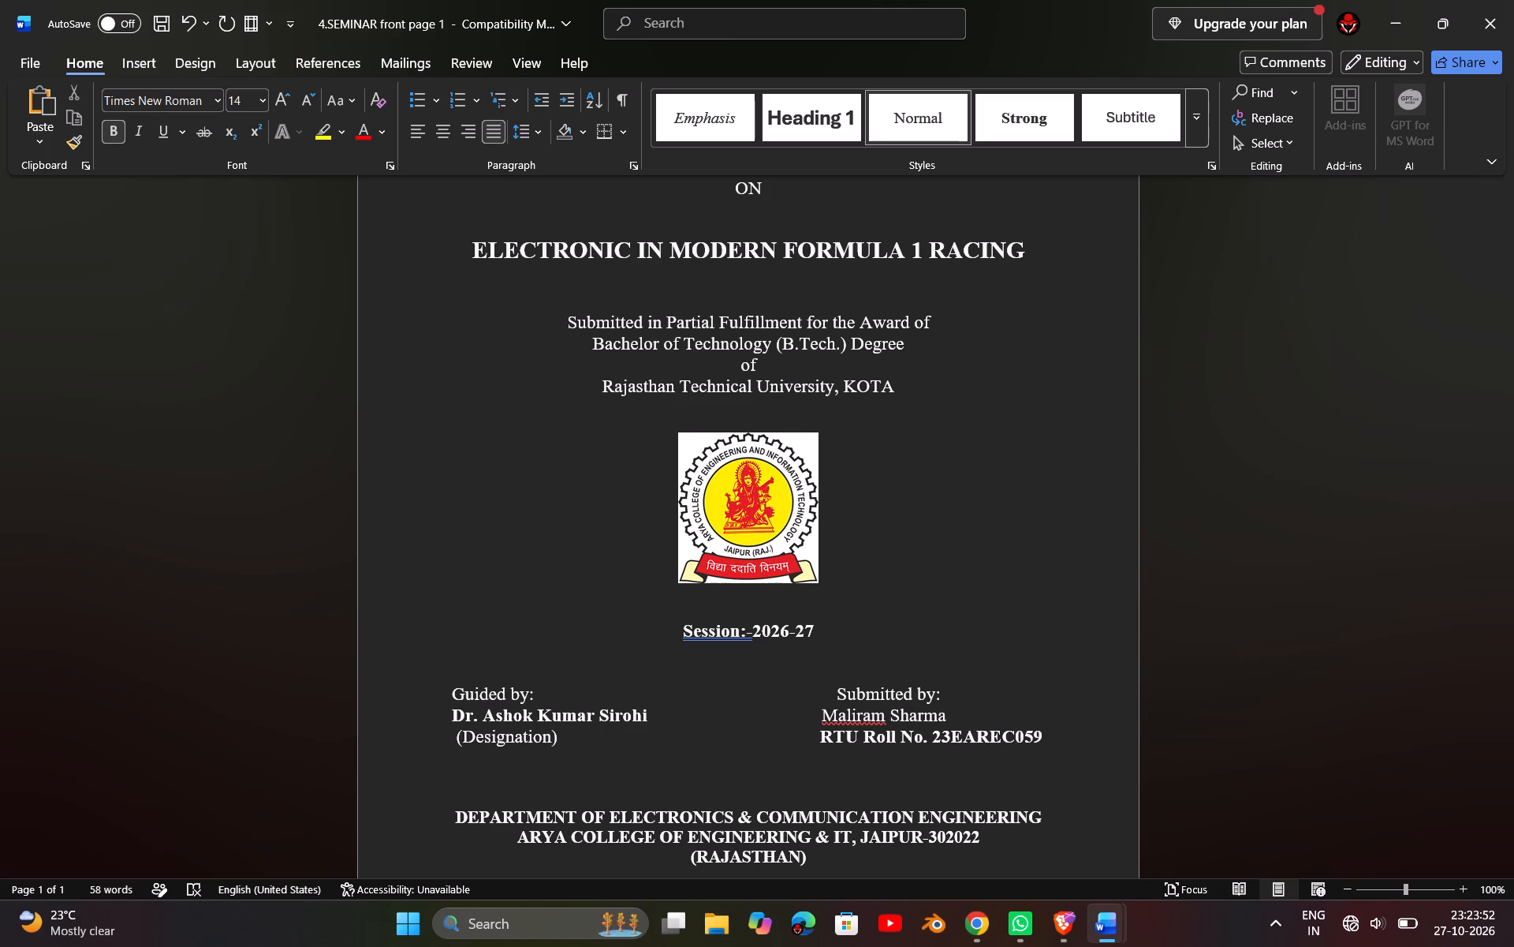
pyautogui.press('BackSpace')
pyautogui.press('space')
# Line up "Submitted by:" with the start of the student's name and roll number lines below it.
pyautogui.press('Up')
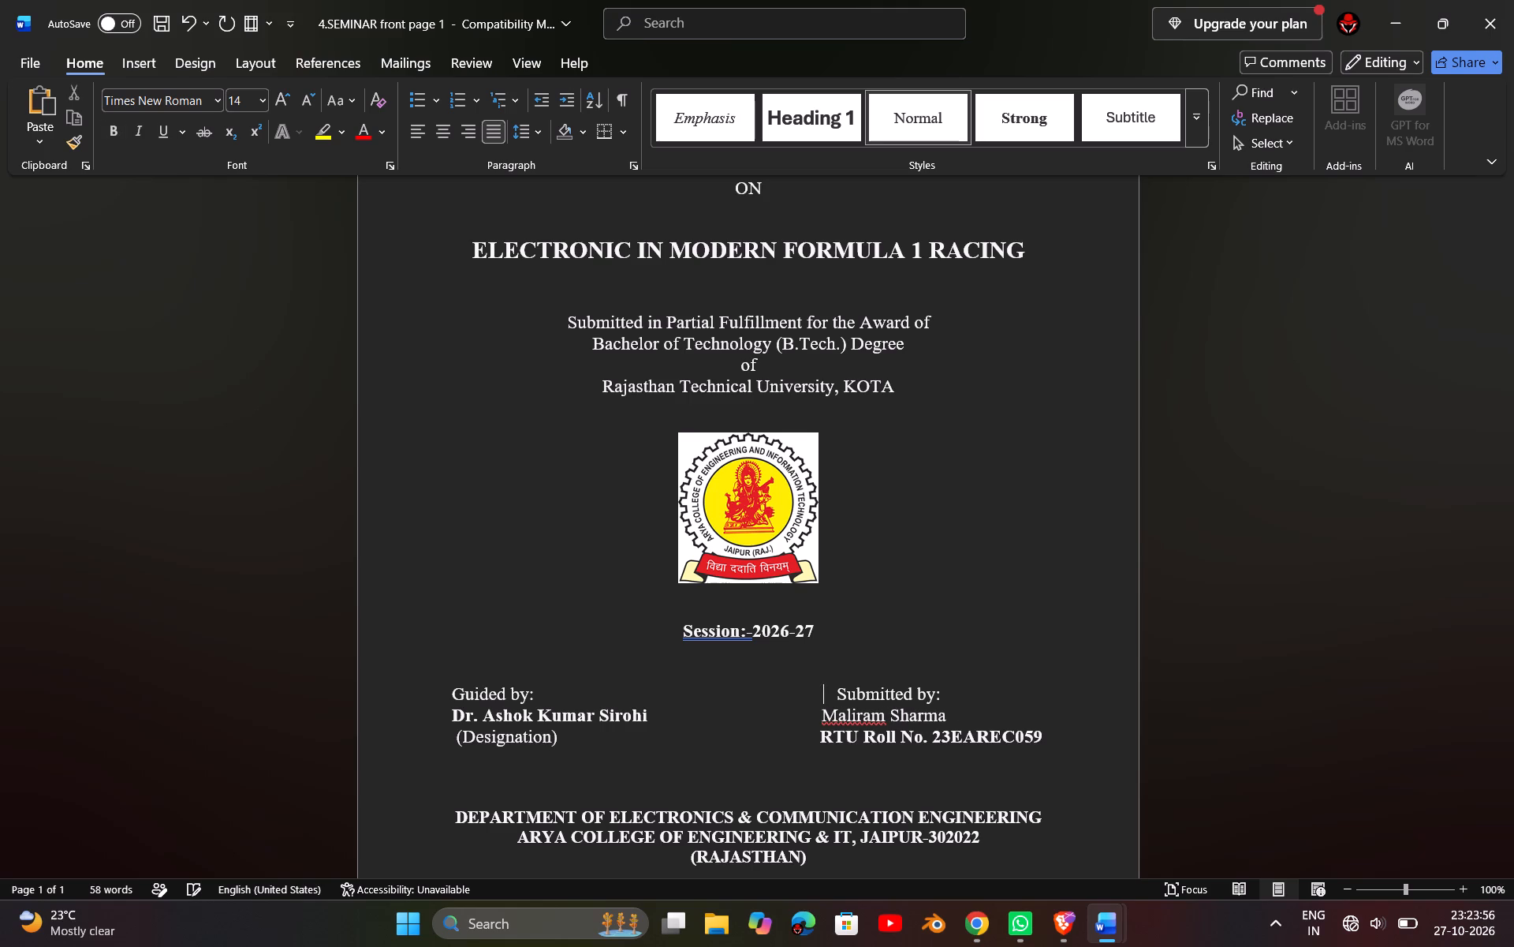
# Delete three spaces before "Submitted by:" to align it with the student's name below.
pyautogui.press('BackSpace')
pyautogui.press('BackSpace')
pyautogui.press('BackSpace')
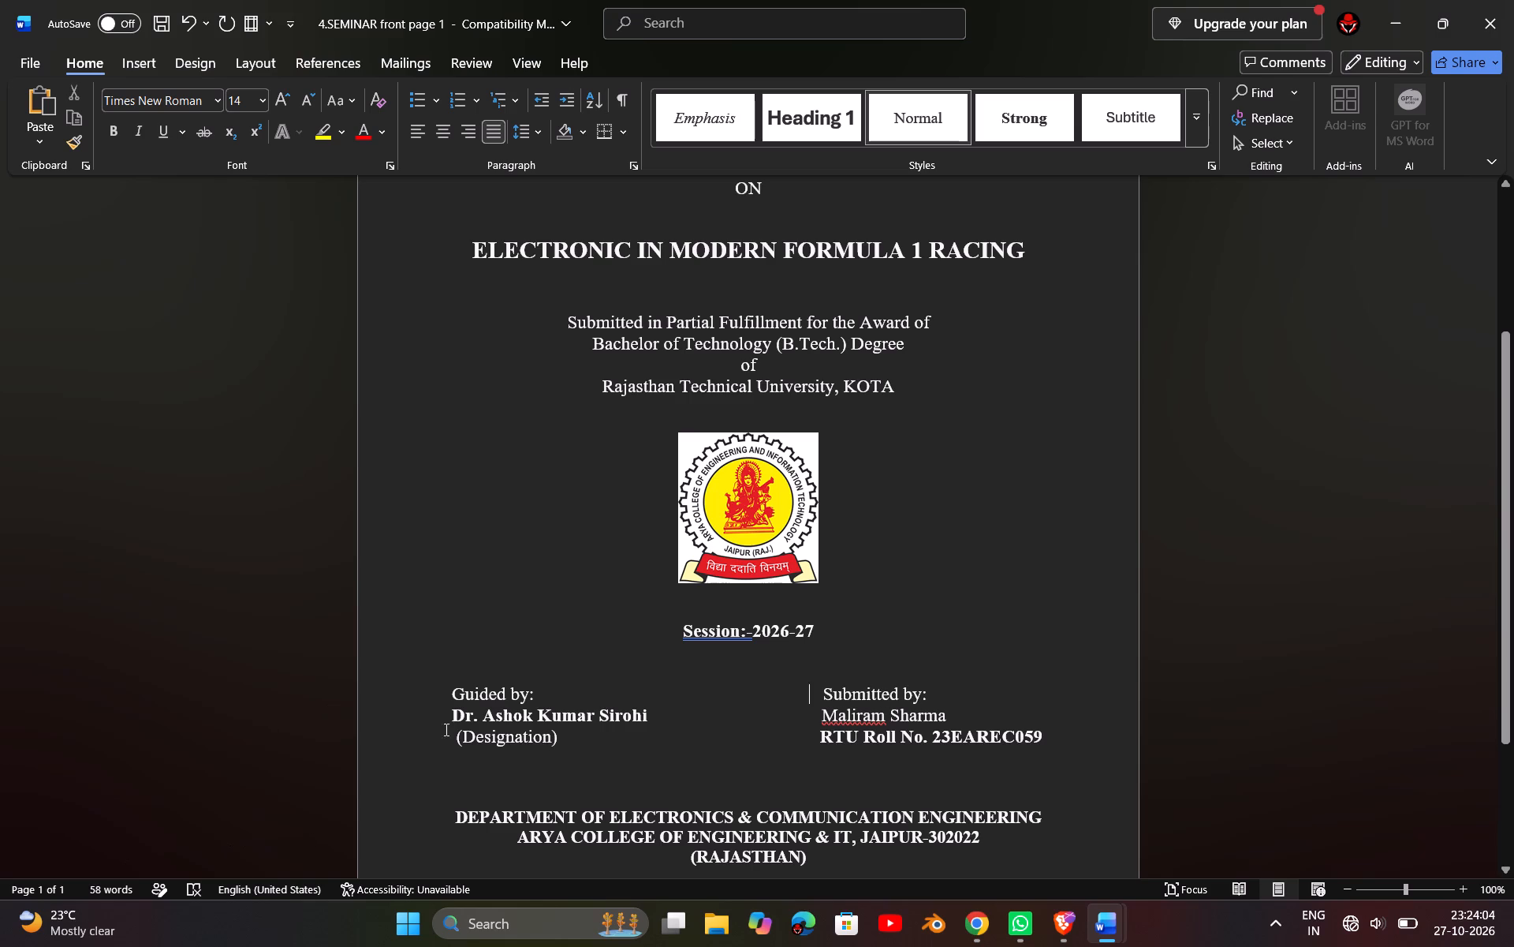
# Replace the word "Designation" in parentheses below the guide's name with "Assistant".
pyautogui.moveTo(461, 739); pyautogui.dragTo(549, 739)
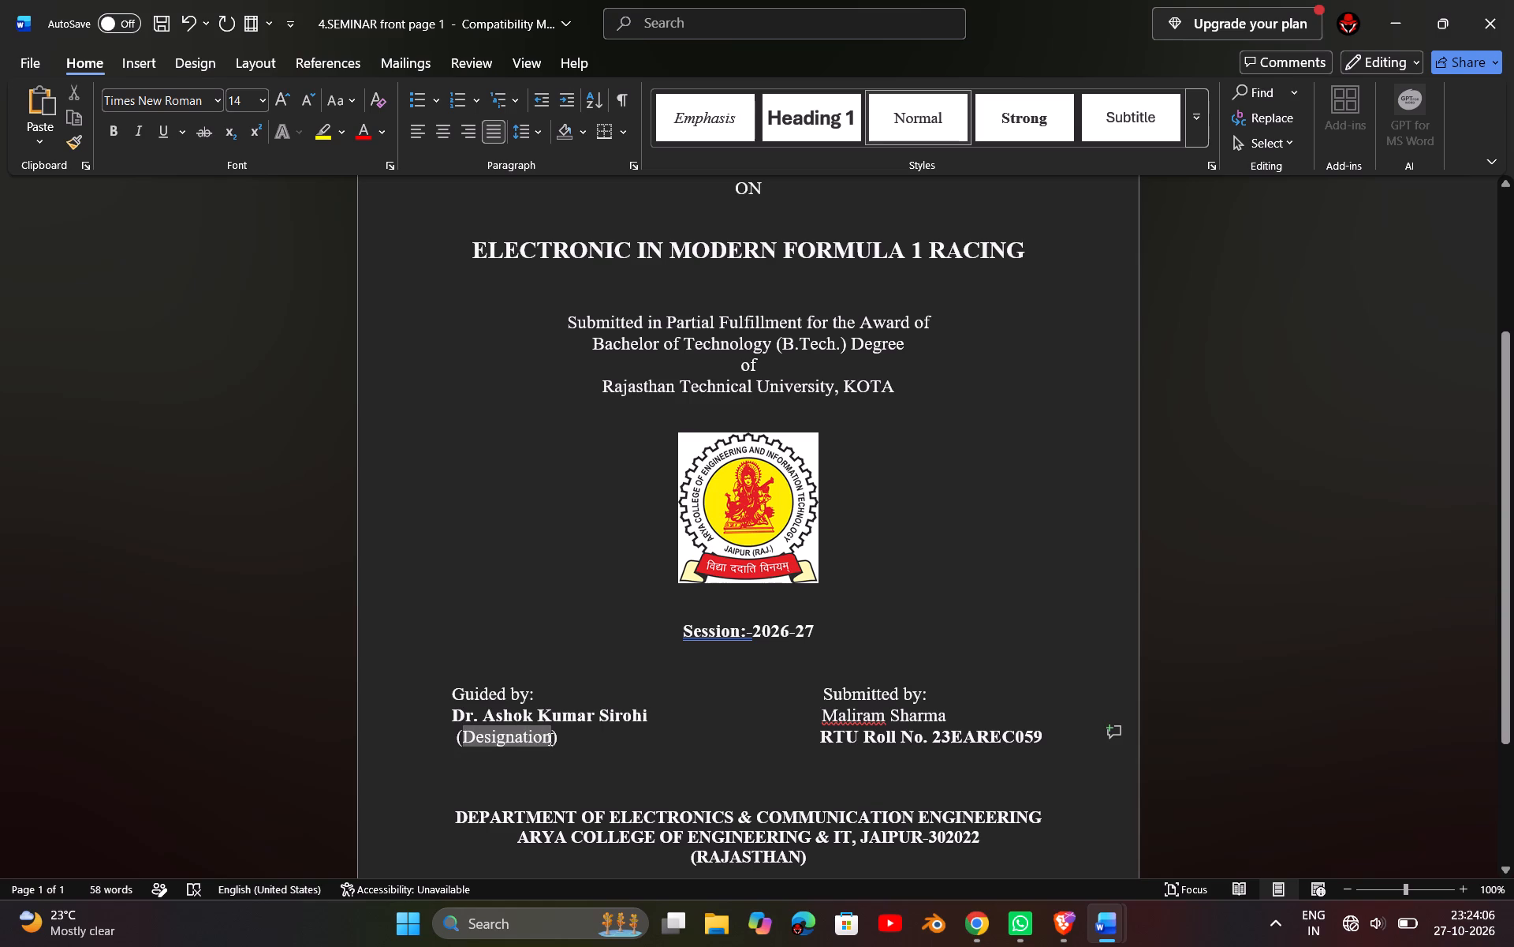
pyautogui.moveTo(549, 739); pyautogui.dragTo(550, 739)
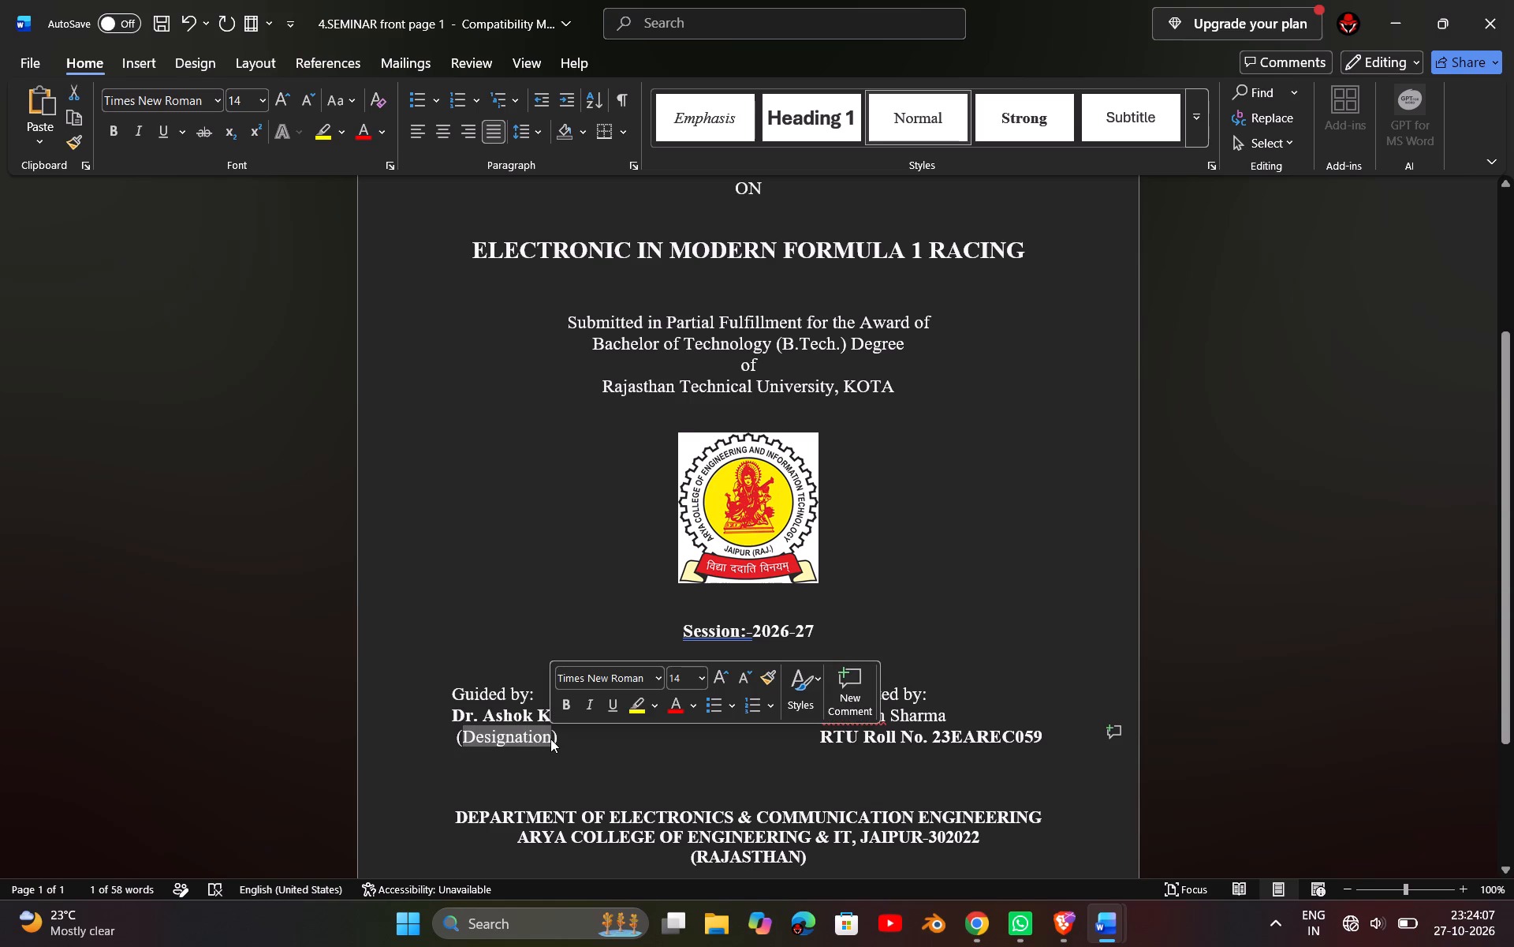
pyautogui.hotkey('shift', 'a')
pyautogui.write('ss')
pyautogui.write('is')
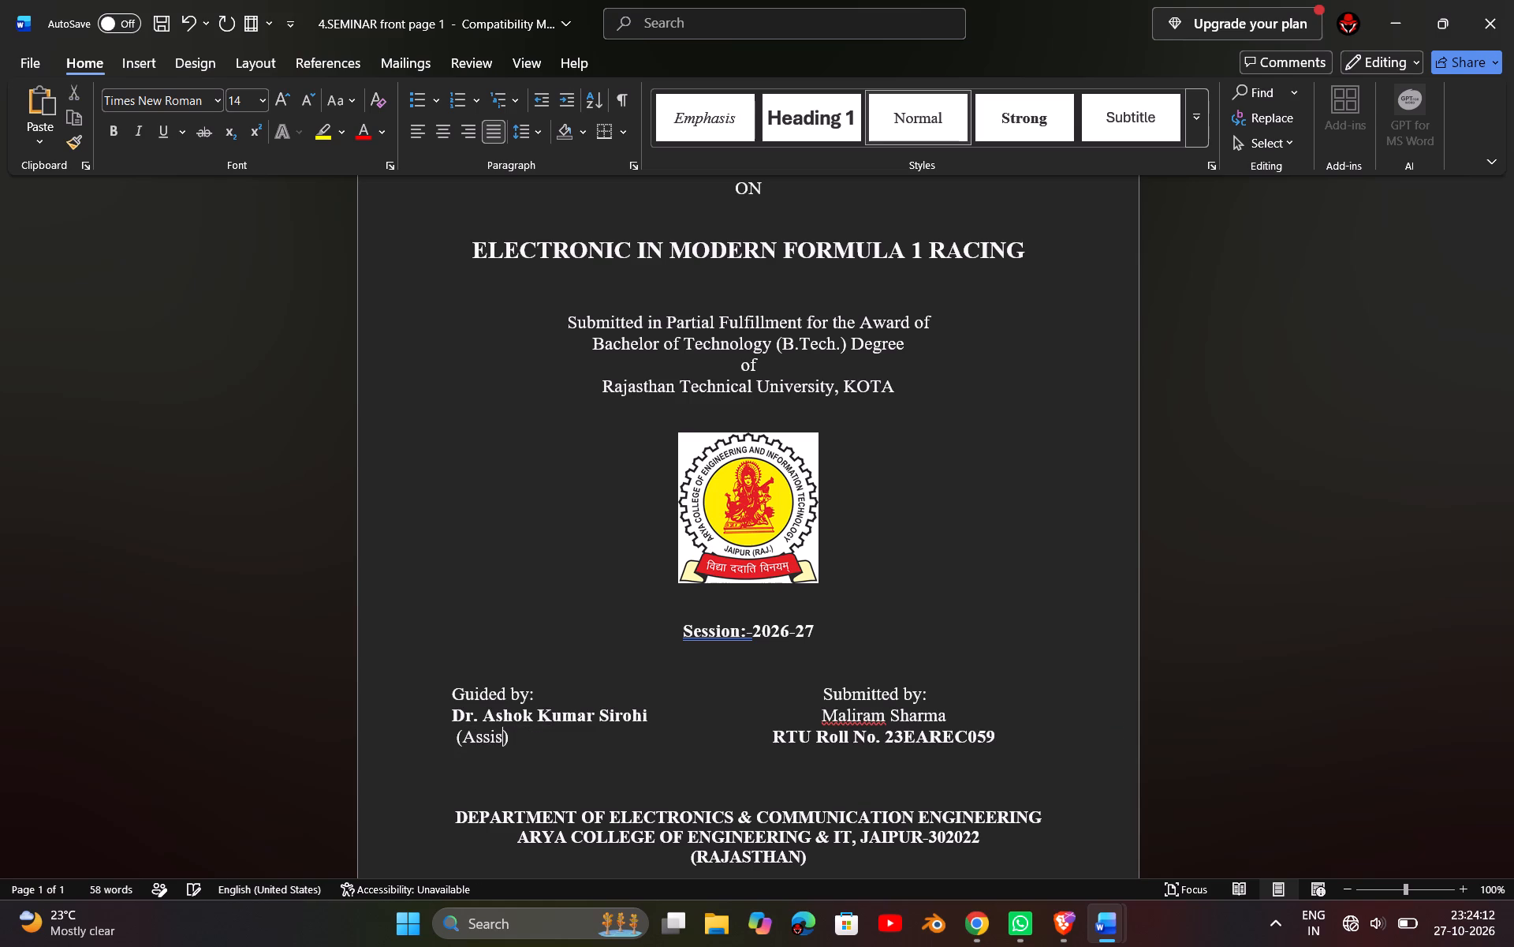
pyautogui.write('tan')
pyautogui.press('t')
# Change the guide's designation in parentheses to "Professor", with a capital P.
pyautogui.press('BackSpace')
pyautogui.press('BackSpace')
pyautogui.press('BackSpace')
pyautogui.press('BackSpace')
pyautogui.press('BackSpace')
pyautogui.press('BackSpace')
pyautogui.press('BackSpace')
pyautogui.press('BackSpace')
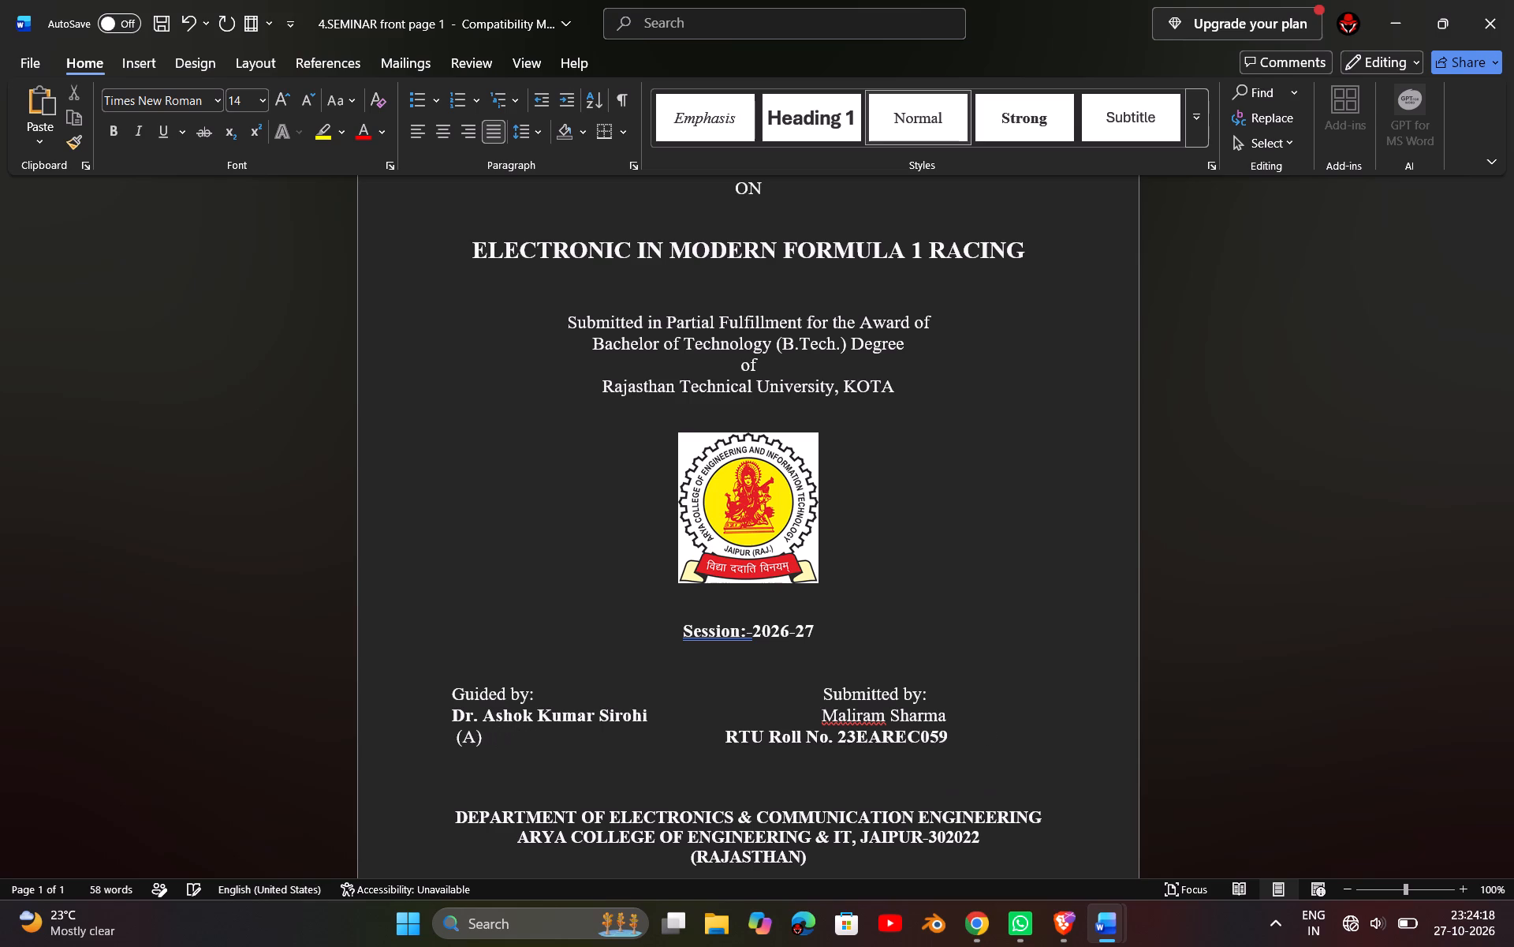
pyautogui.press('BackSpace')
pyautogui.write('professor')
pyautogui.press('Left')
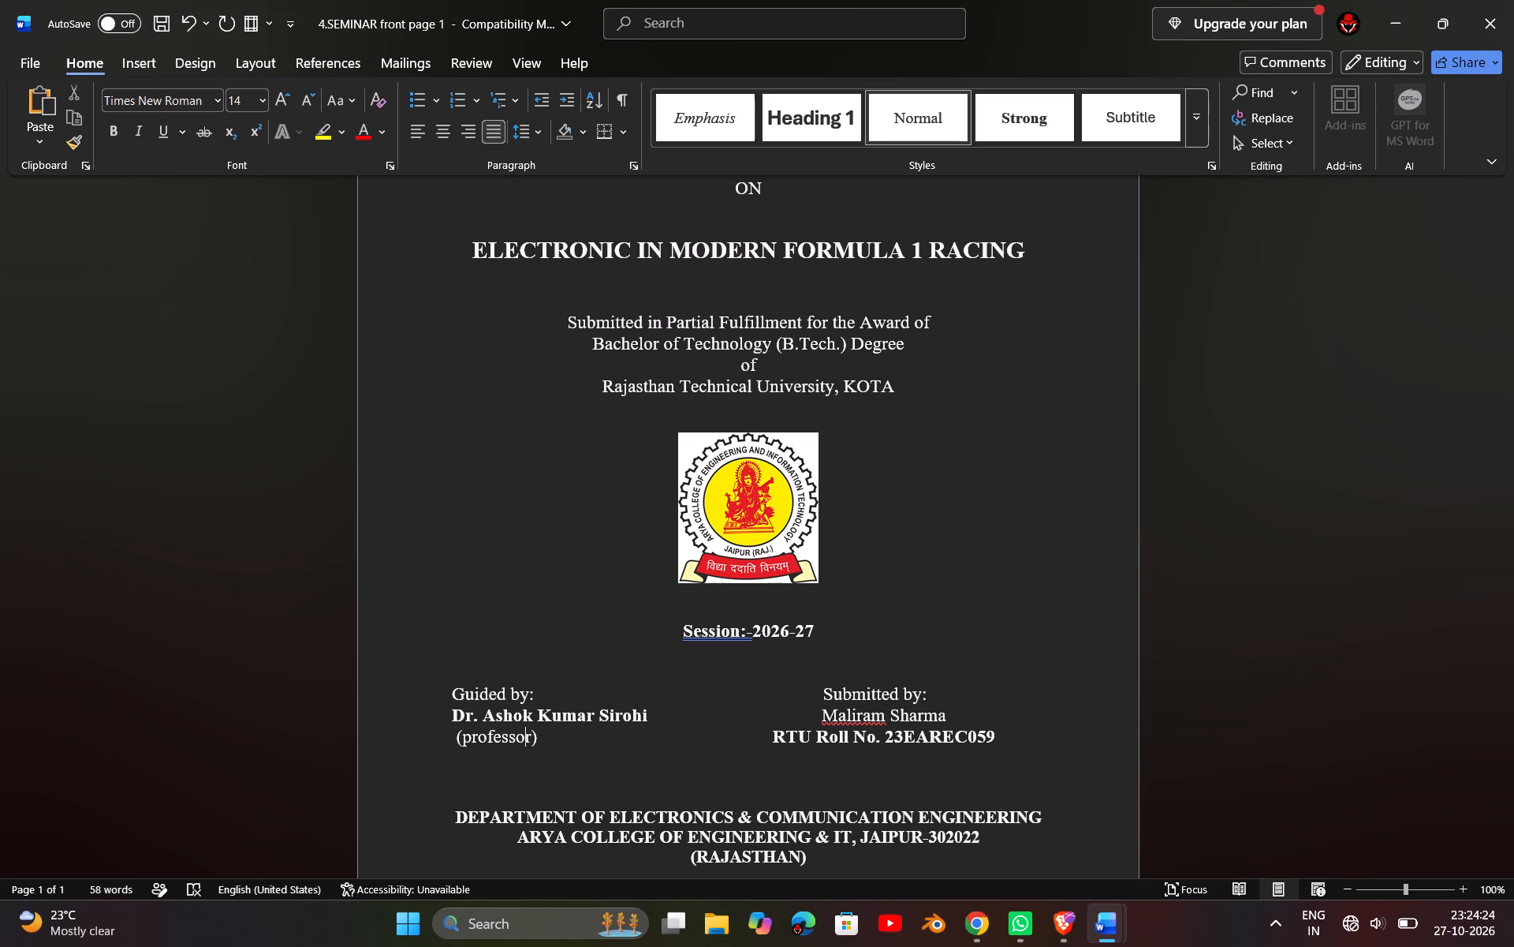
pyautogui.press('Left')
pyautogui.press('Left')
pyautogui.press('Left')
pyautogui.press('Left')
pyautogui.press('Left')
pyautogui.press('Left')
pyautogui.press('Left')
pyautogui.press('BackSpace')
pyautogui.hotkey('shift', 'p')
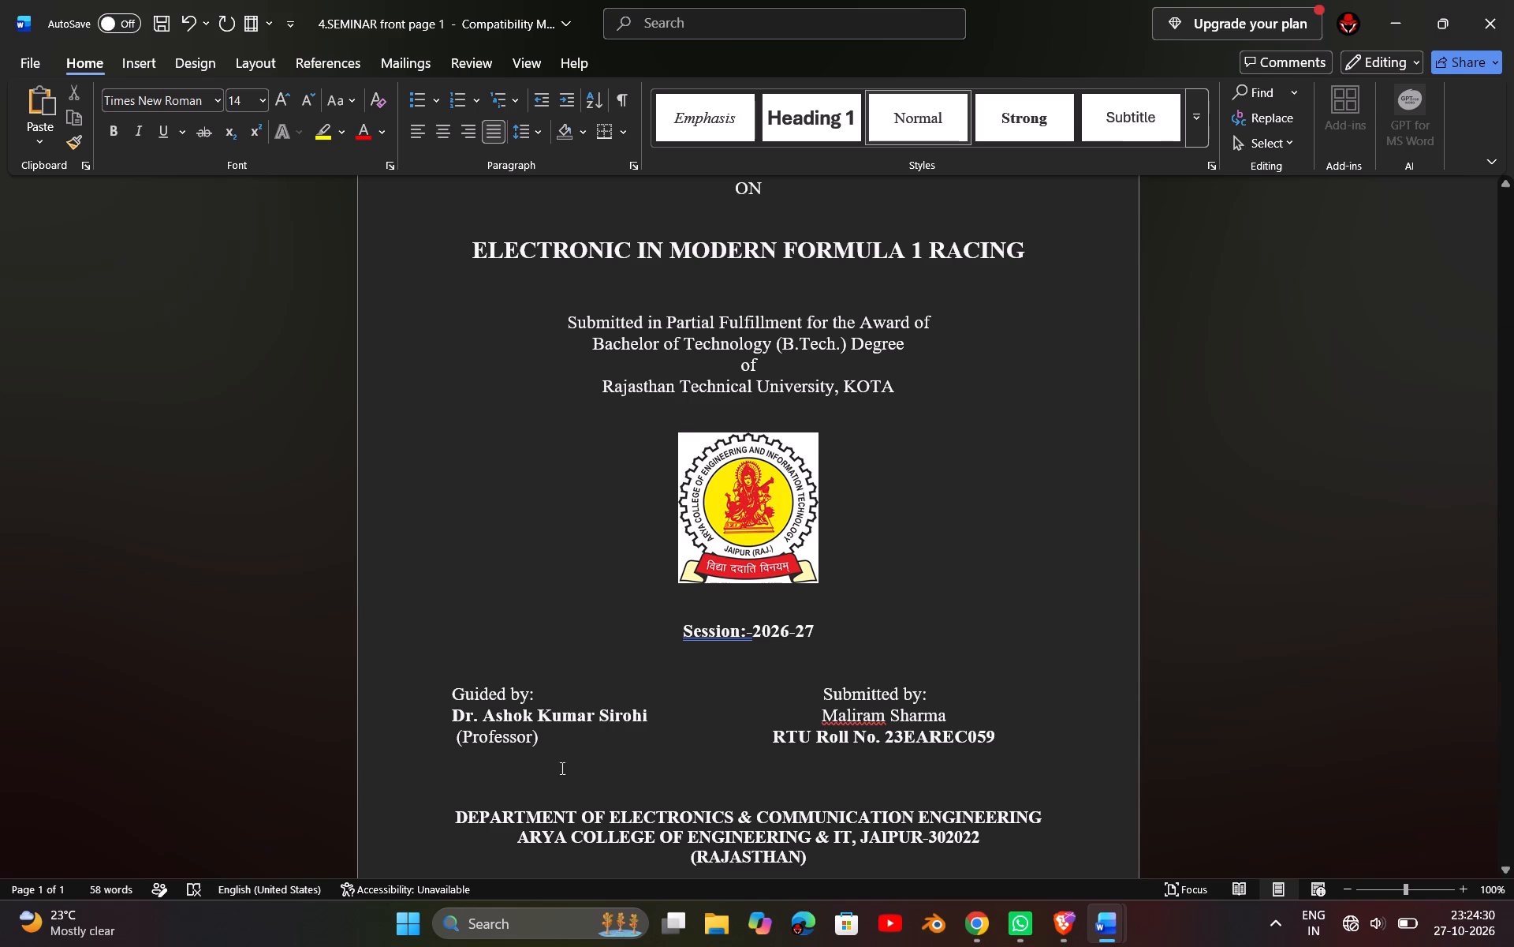
# Change the postal code after JAIPUR in the college line to 302028.
pyautogui.scroll(-3, 688, 840)
pyautogui.scroll(4, 708, 780)
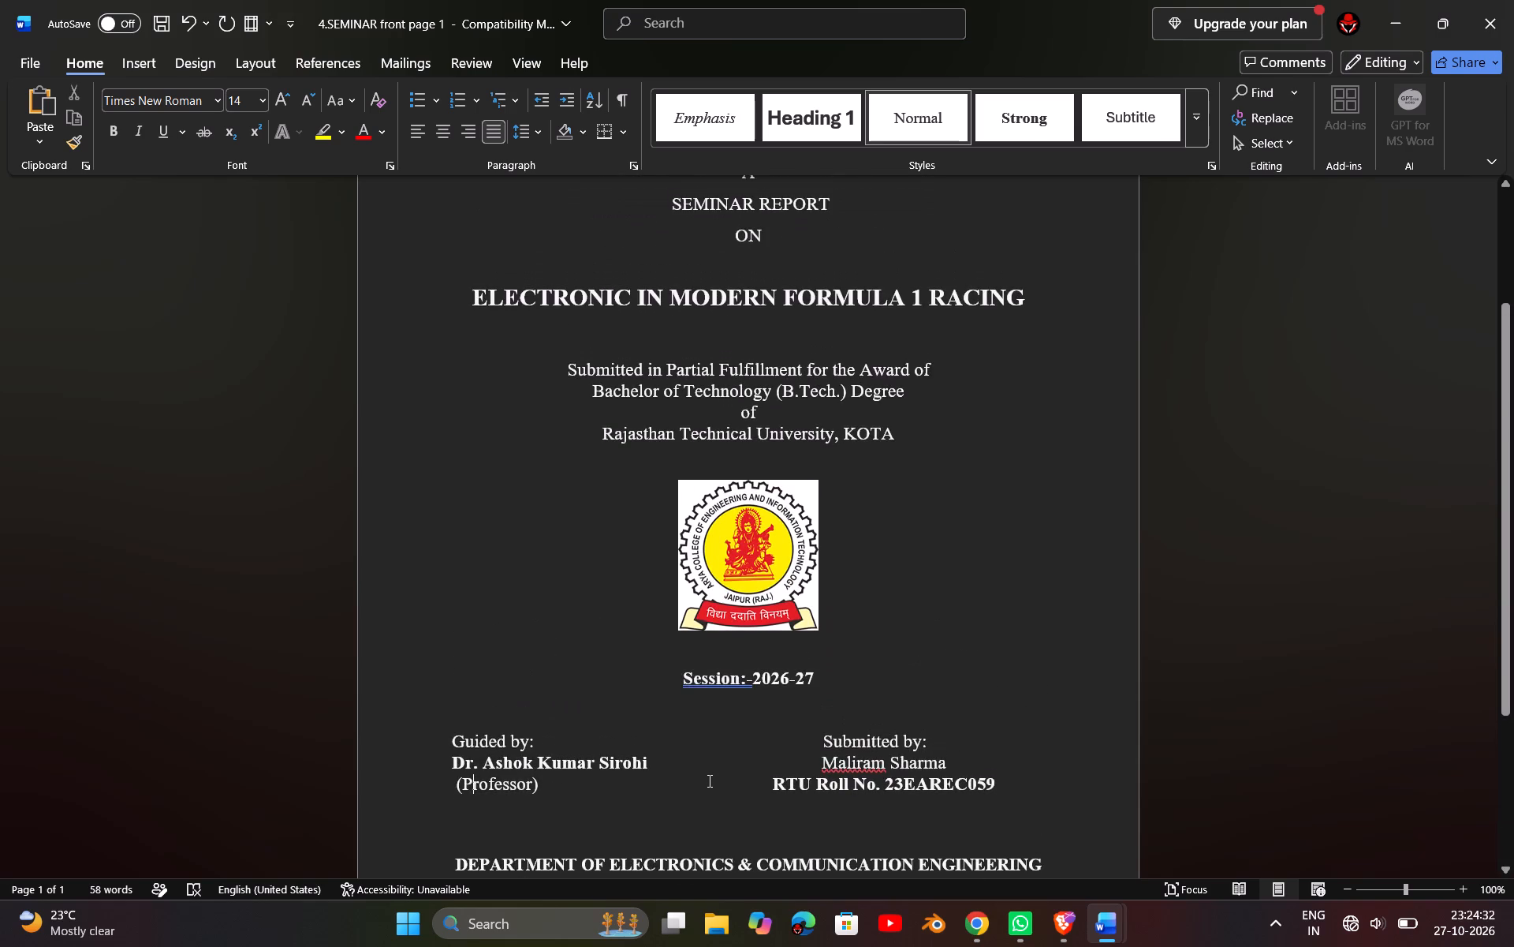
pyautogui.scroll(6, 708, 780)
pyautogui.scroll(-8, 708, 780)
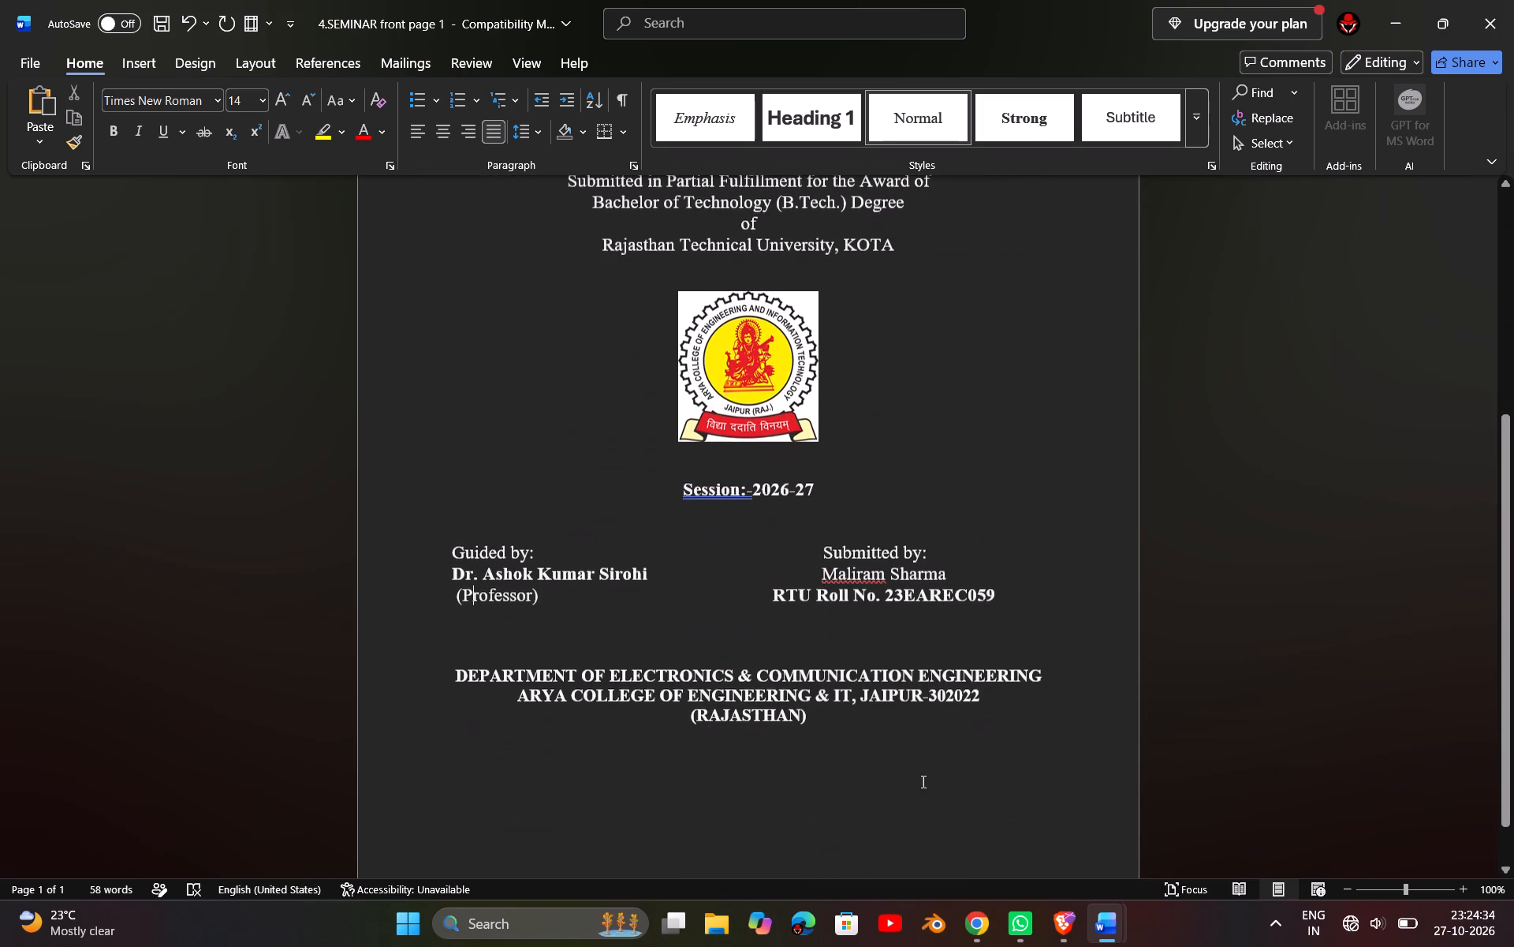
pyautogui.click(982, 706)
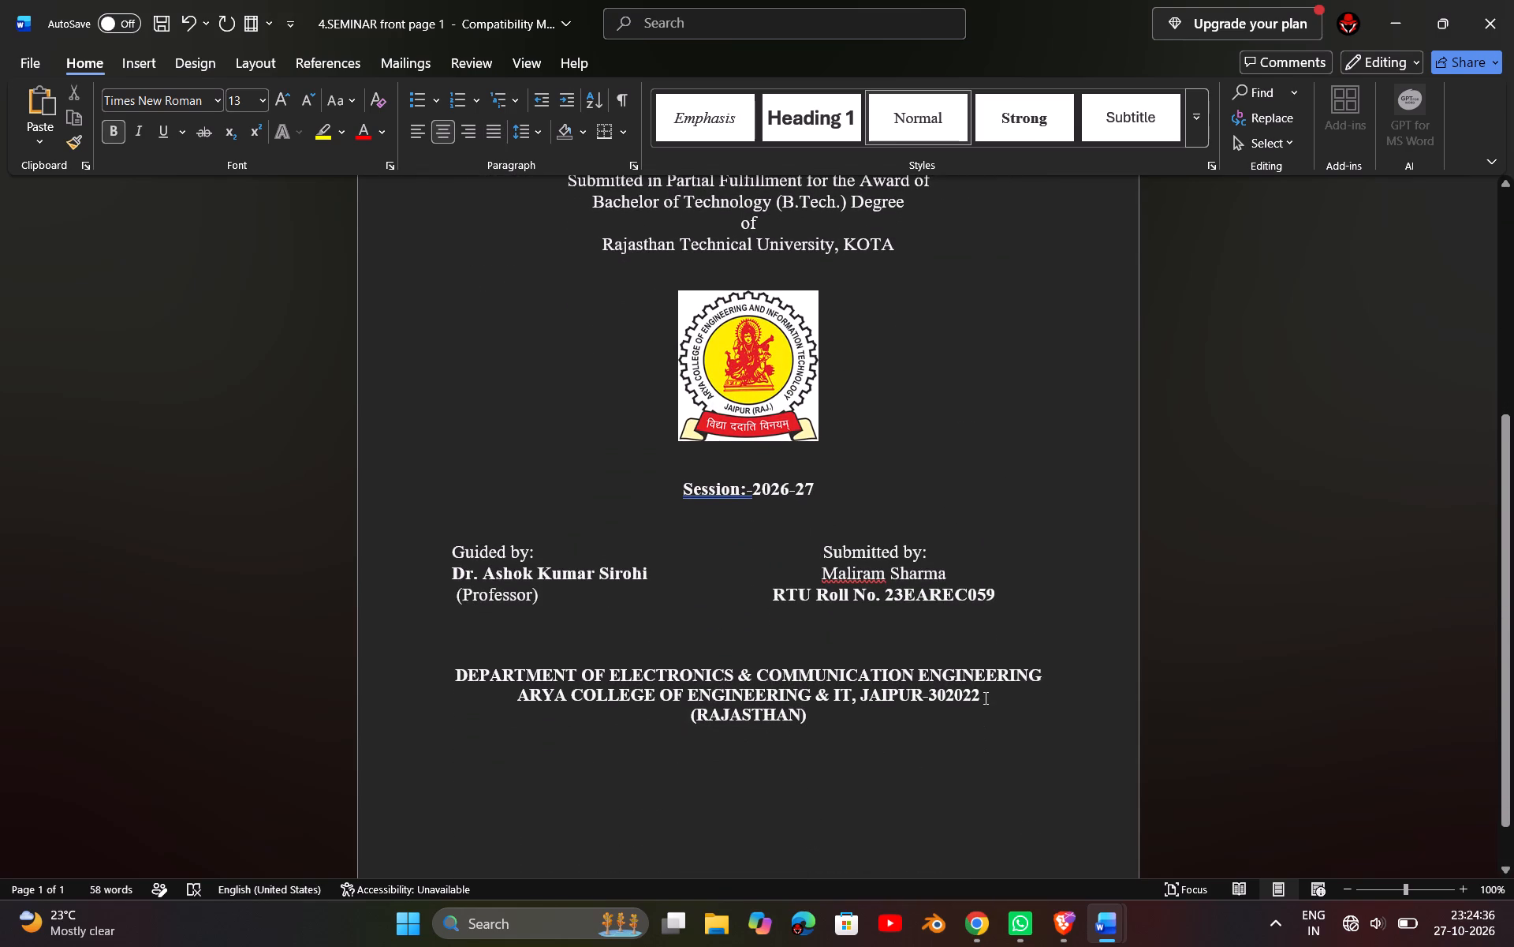
pyautogui.click(984, 698)
pyautogui.press('BackSpace')
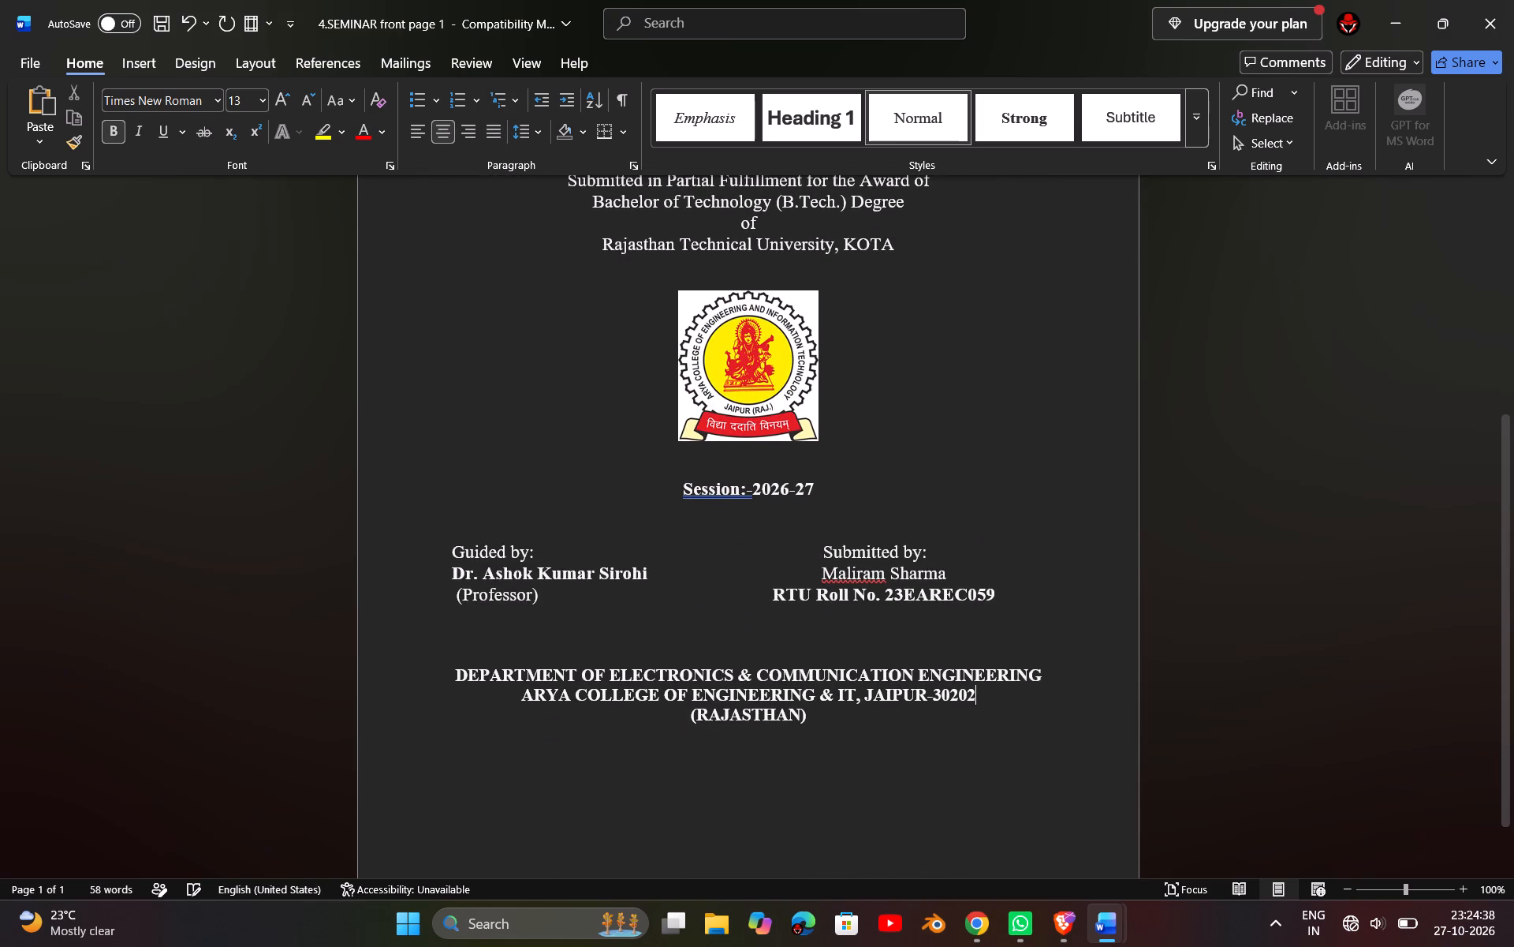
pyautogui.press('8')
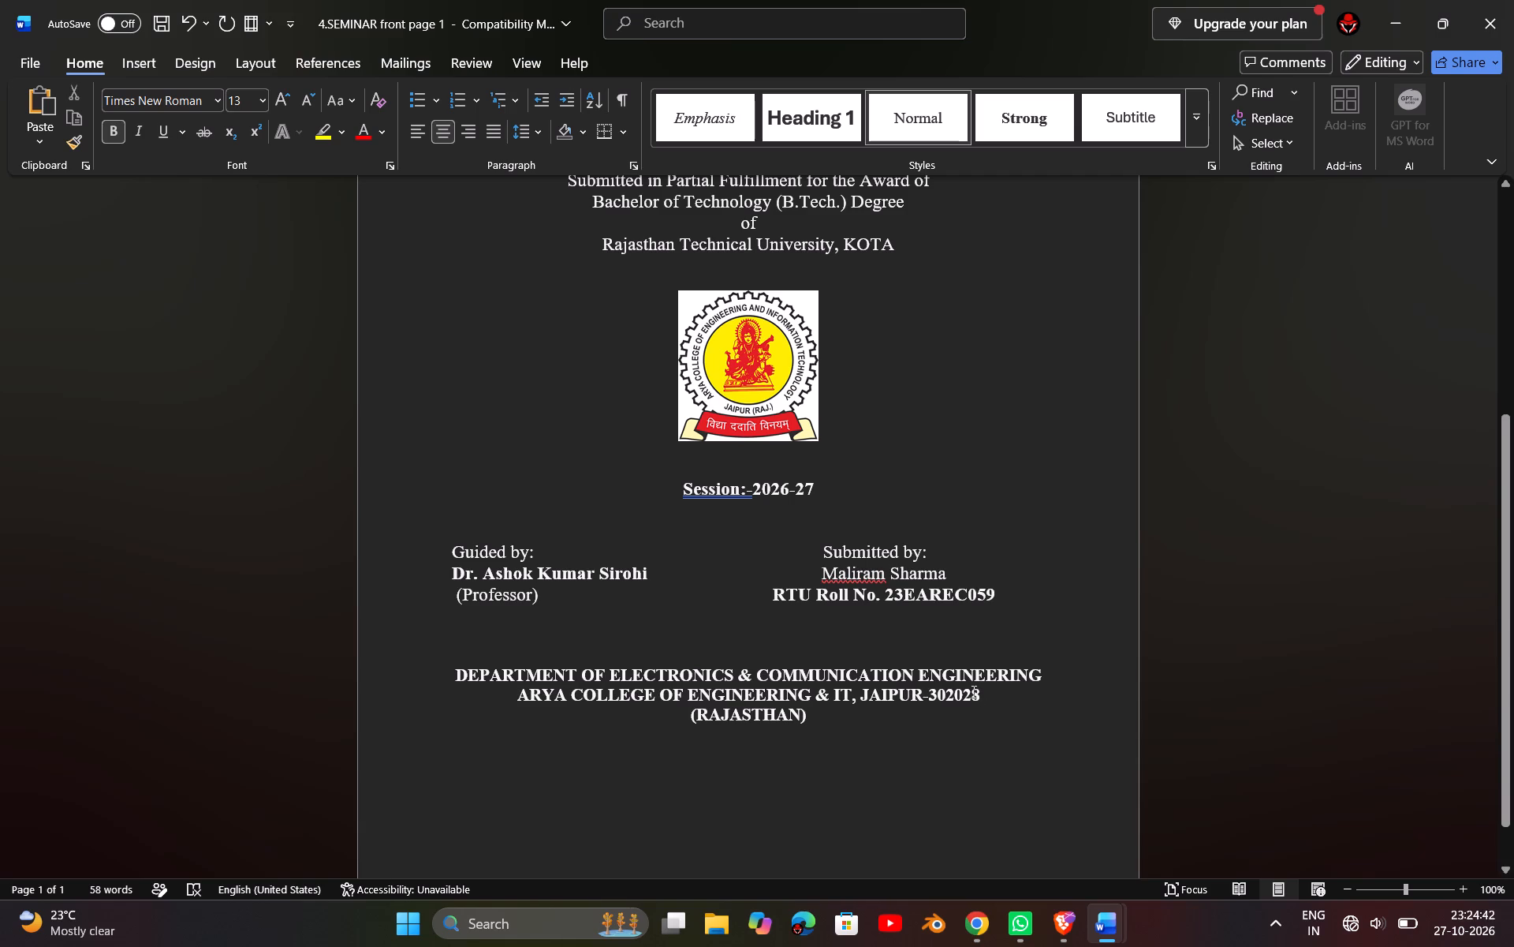
pyautogui.scroll(8, 972, 691)
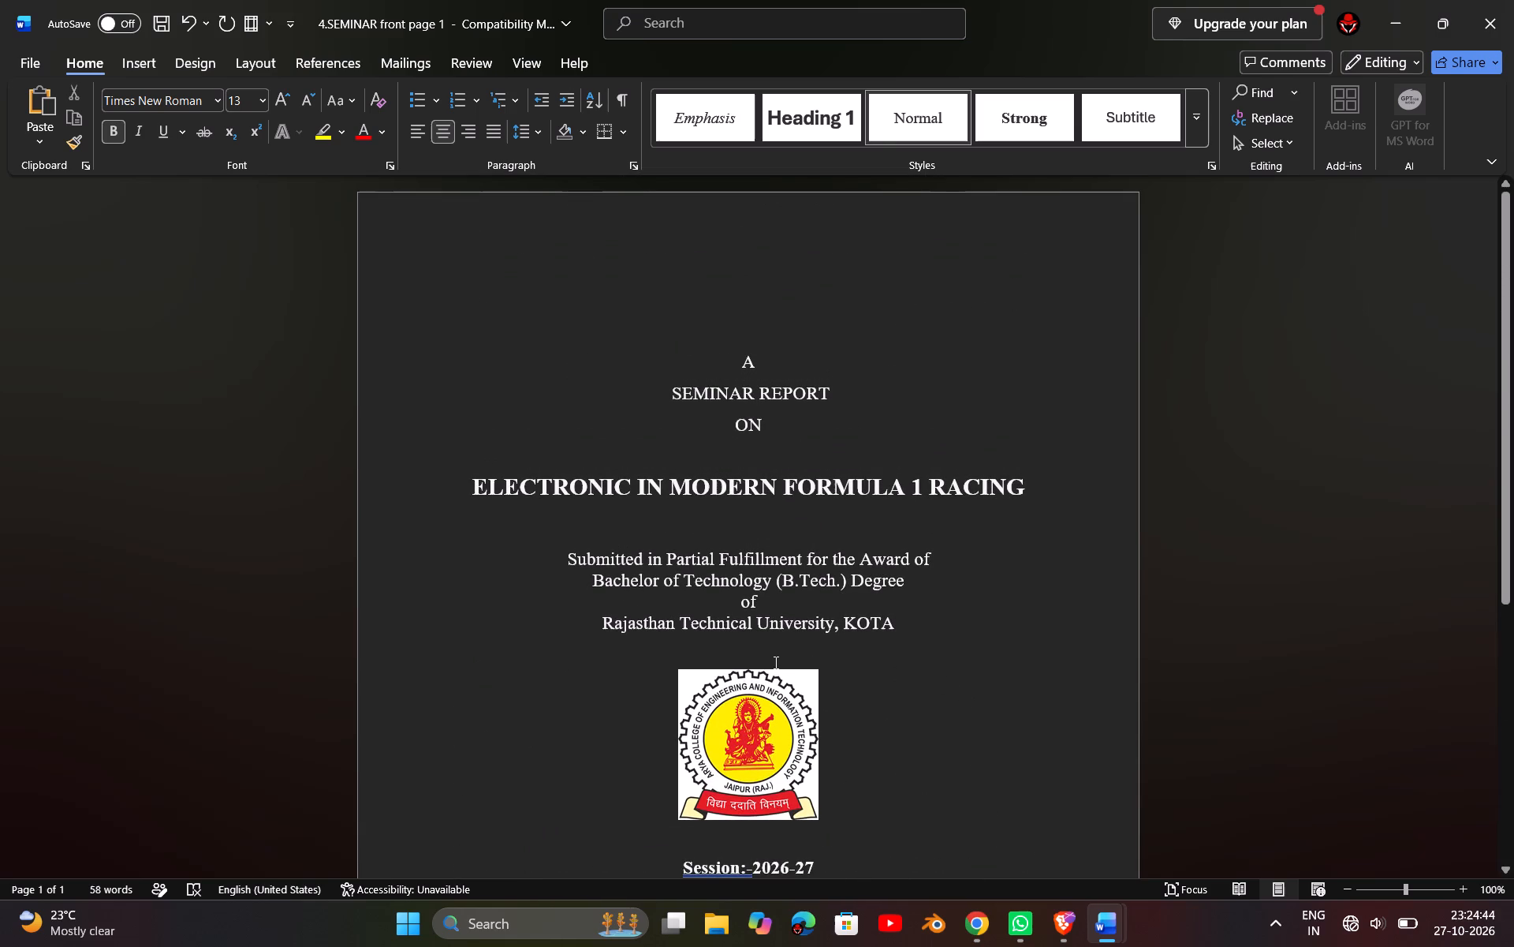
# Insert ten spaces before "RTU Roll No." so the roll number line starts roughly under the student's name.
pyautogui.scroll(-8, 784, 650)
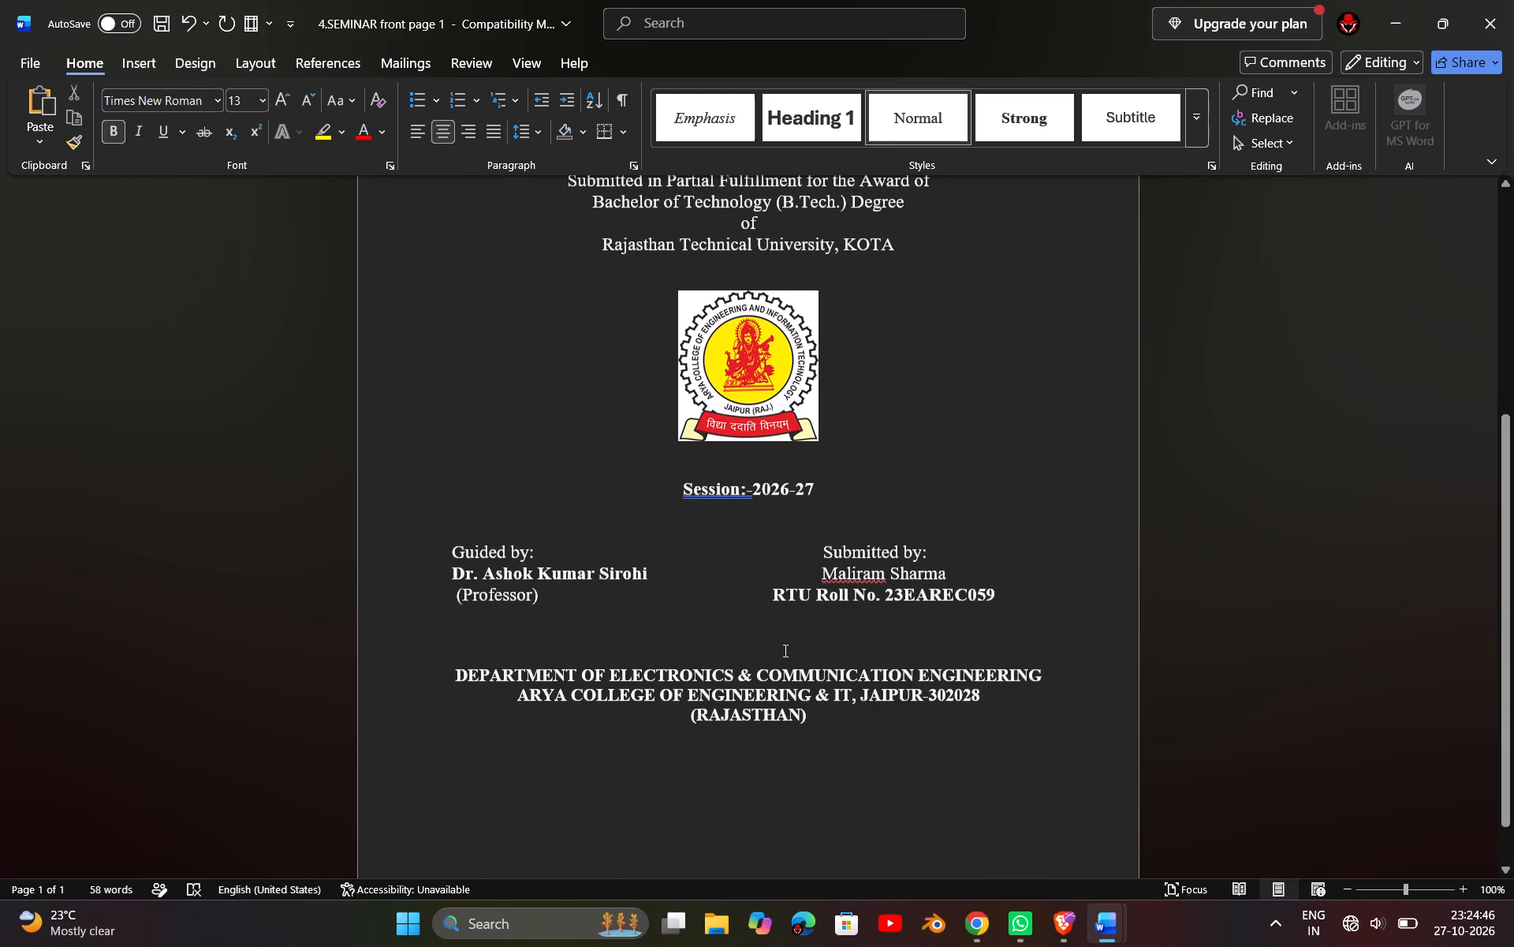
pyautogui.click(768, 597)
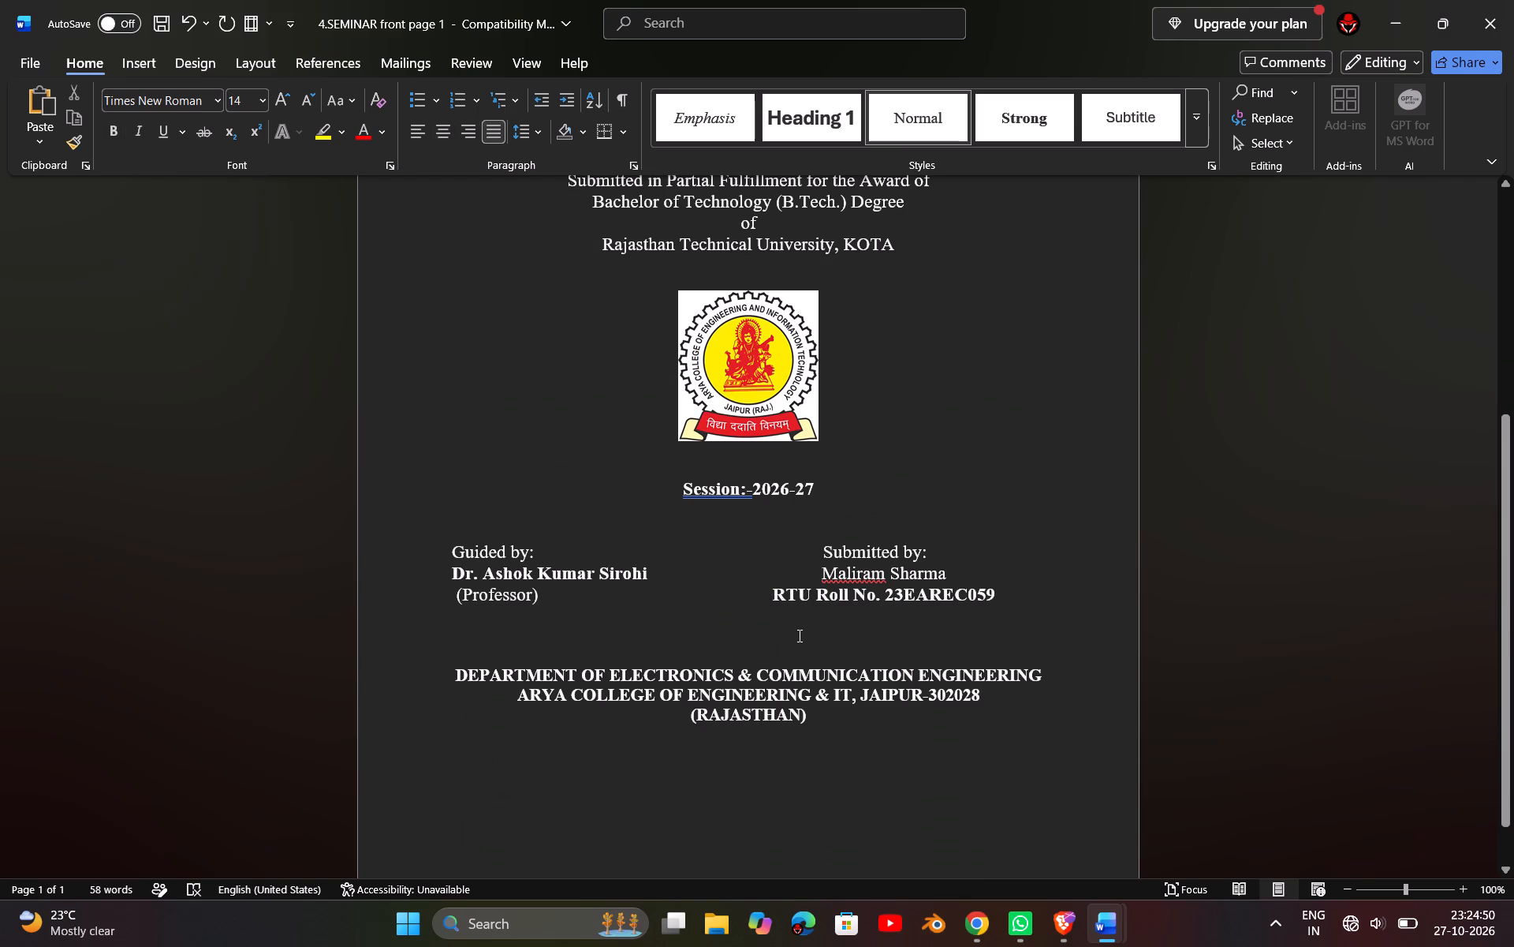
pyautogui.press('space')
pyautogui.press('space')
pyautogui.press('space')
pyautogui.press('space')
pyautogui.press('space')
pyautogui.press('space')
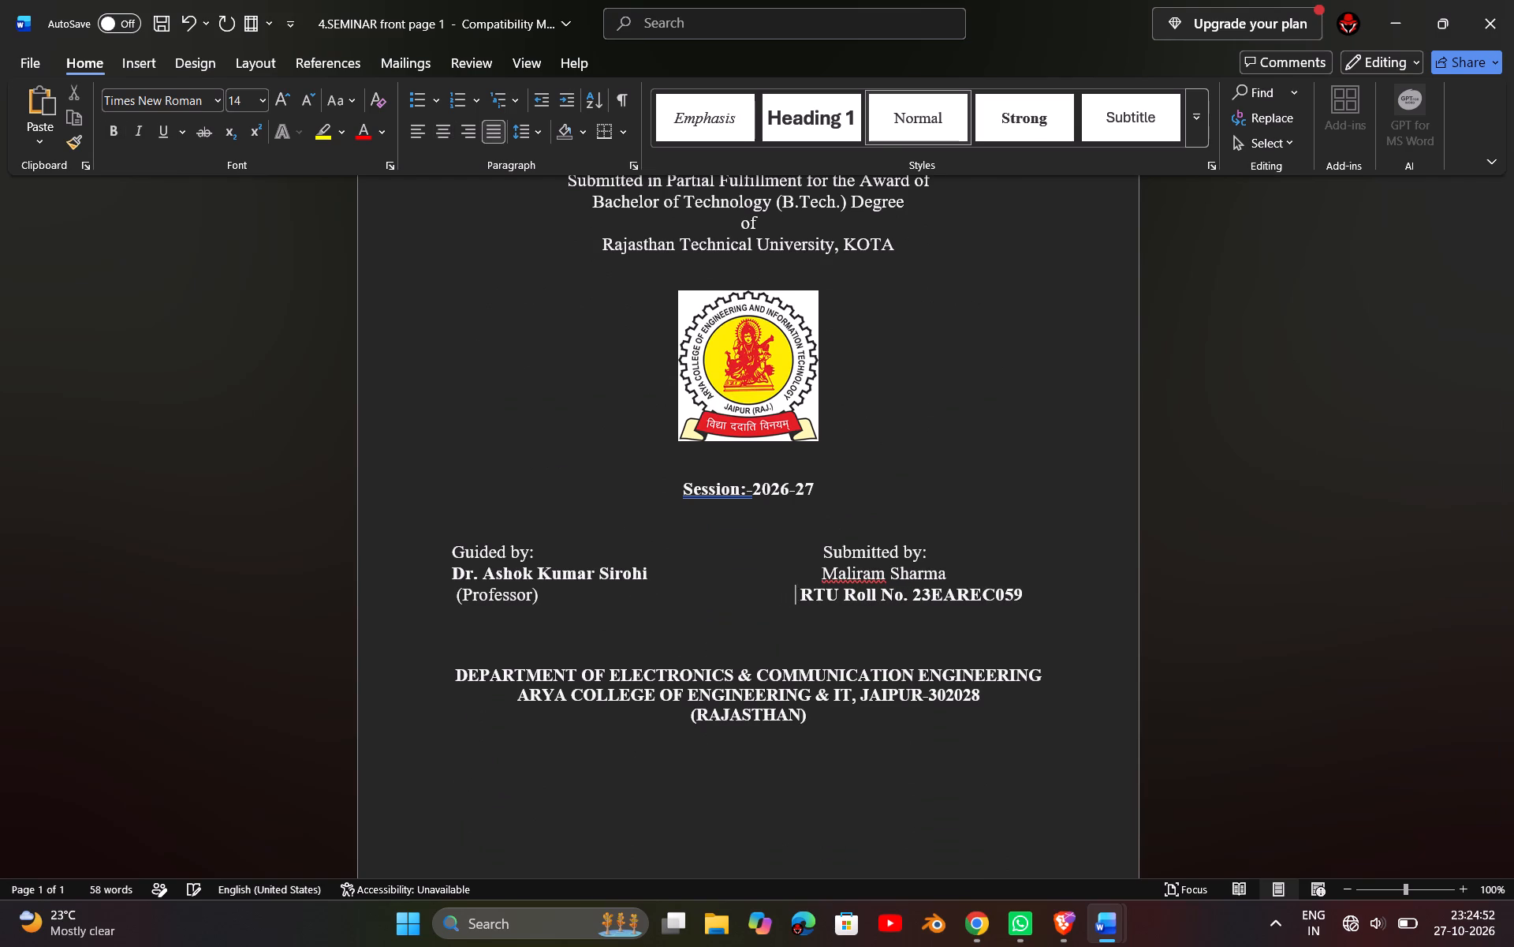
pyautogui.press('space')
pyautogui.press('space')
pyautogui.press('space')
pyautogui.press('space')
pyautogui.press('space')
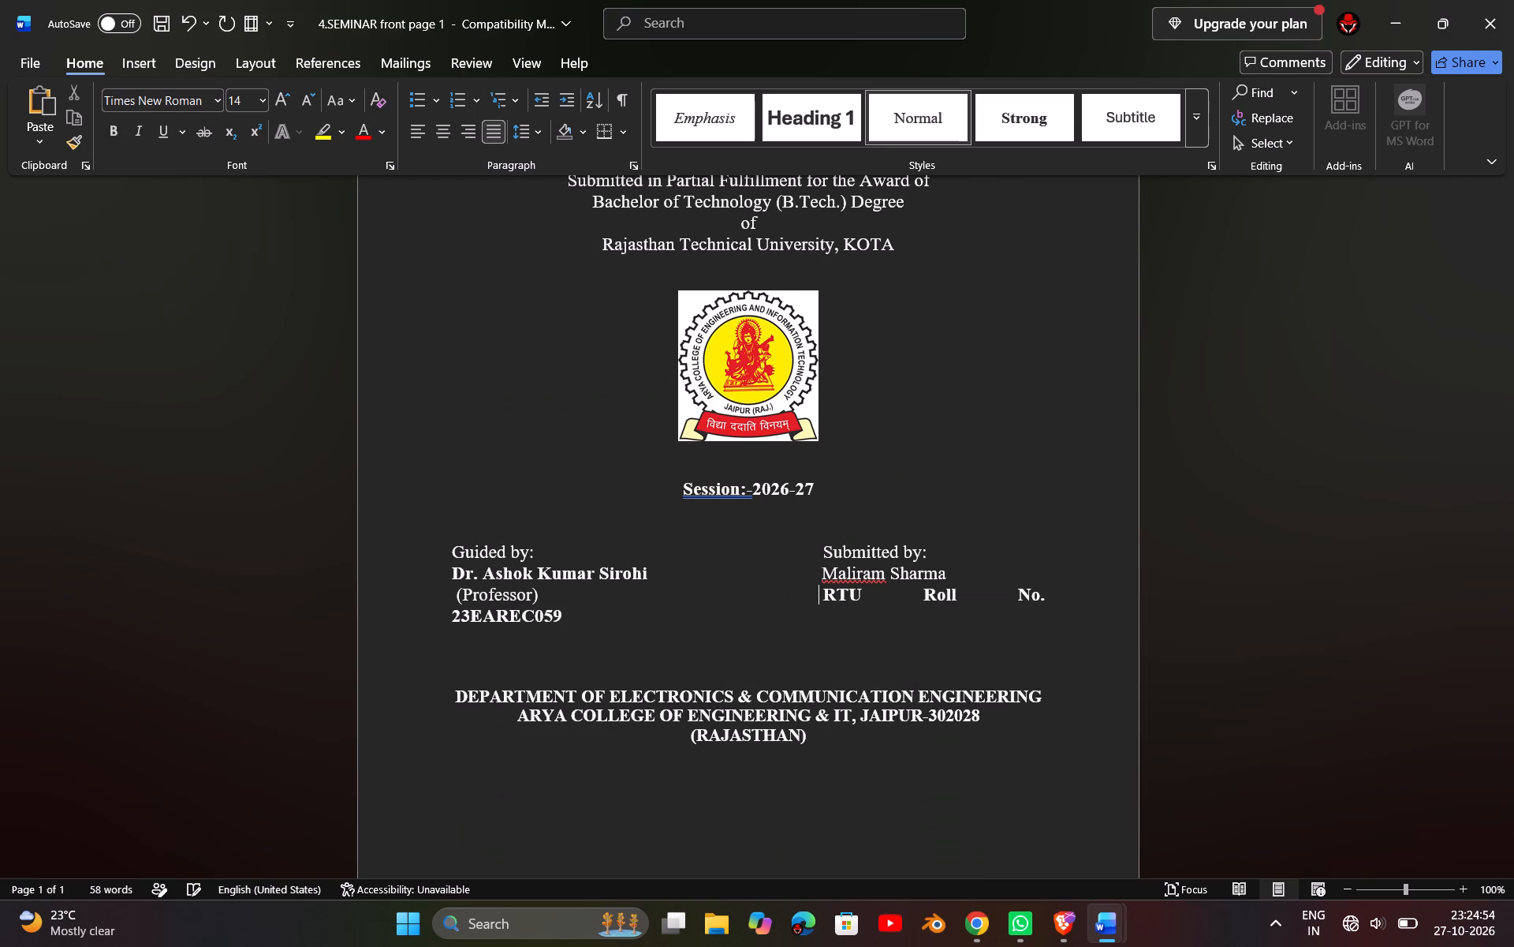
pyautogui.press('BackSpace')
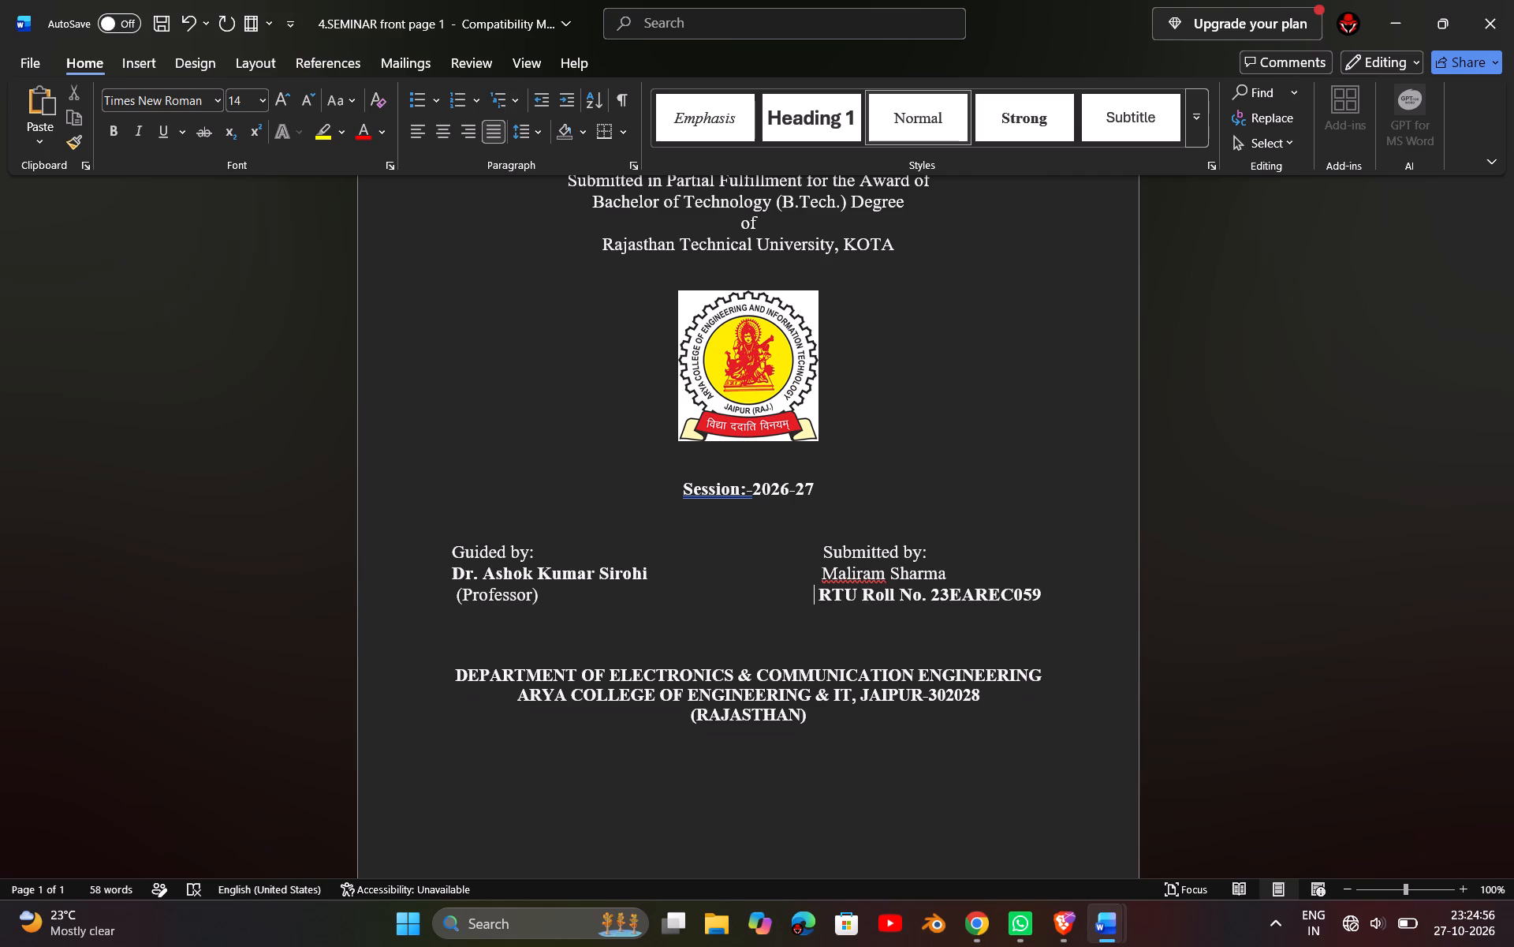
# Delete one space before the student's name and one before "Submitted by:" to align both with the roll number line.
pyautogui.press('Up')
pyautogui.press('BackSpace')
pyautogui.press('Up')
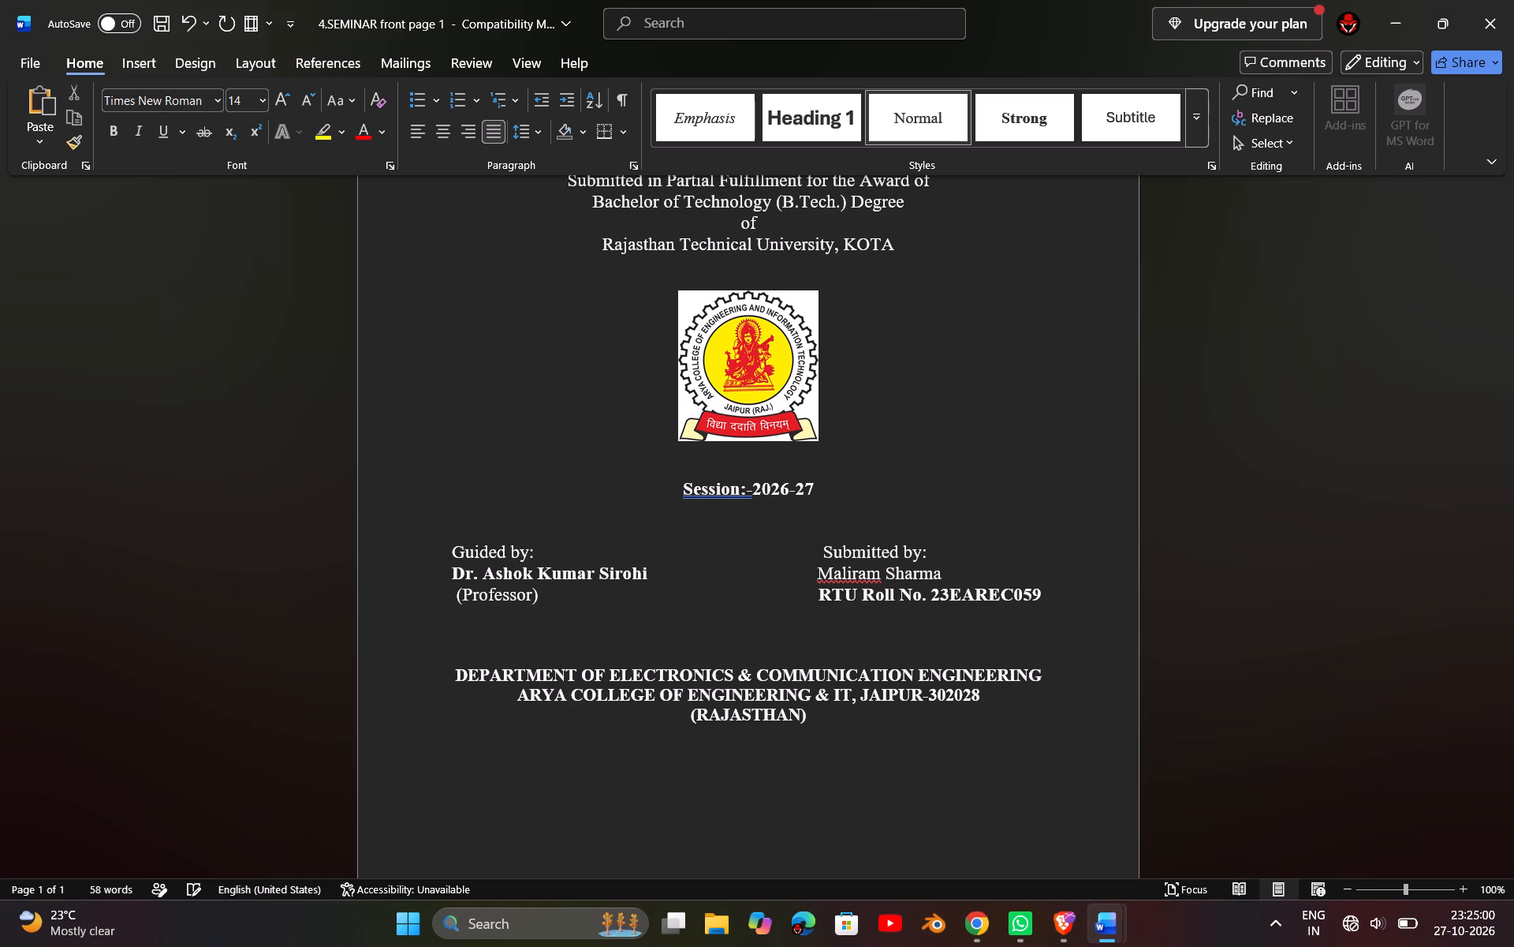
pyautogui.press('BackSpace')
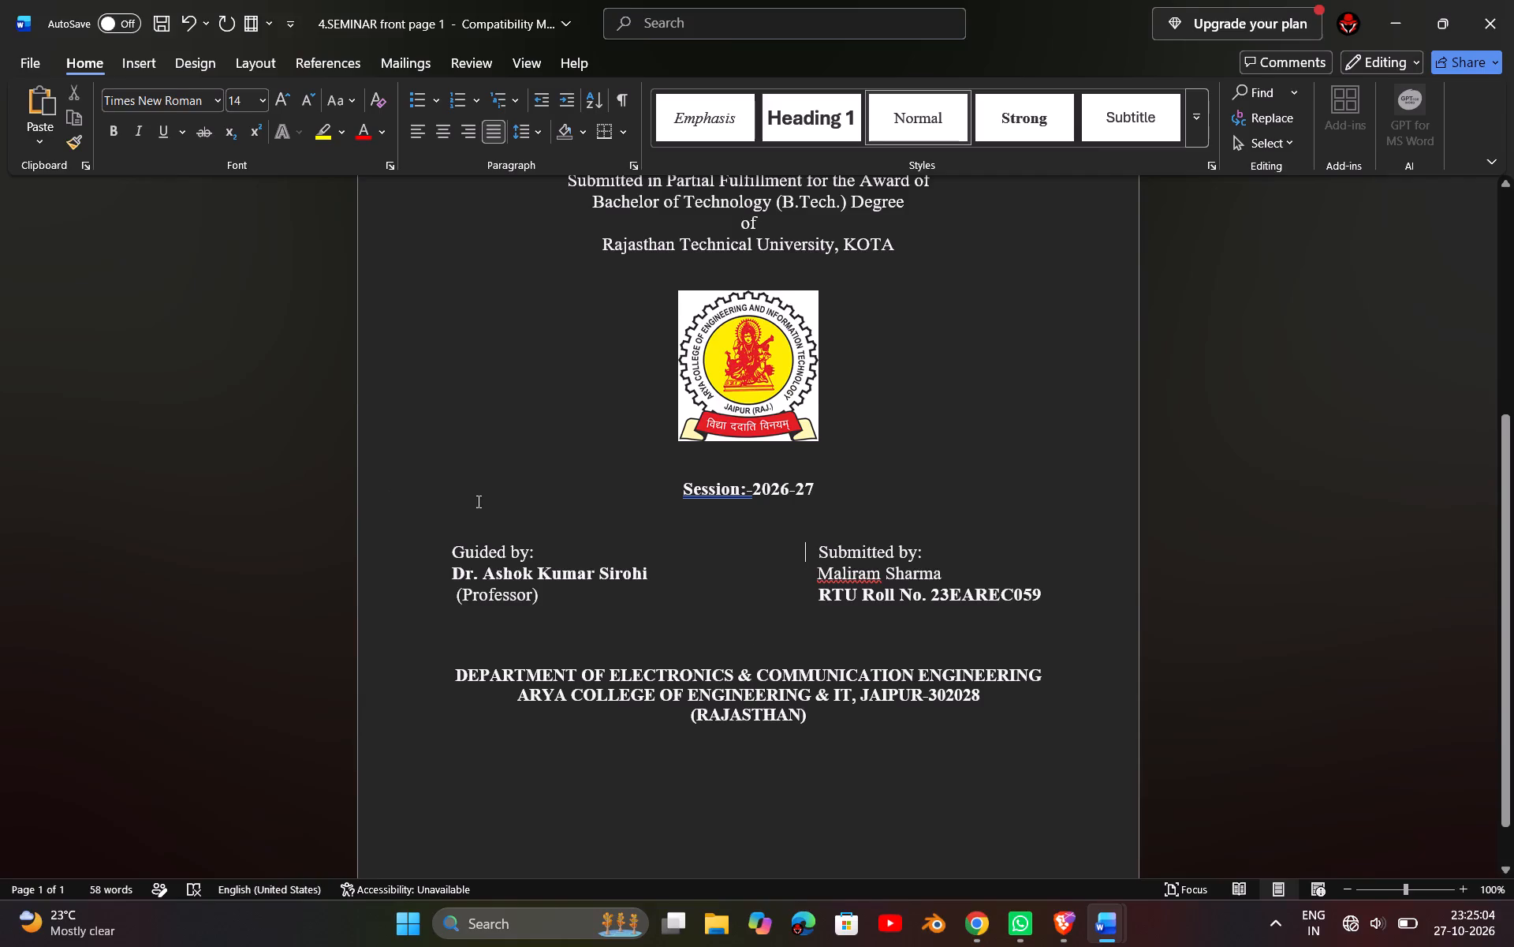
# Save a copy of the front page to the Desktop folder on this PC, with PDF as the file type.
pyautogui.scroll(11, 714, 521)
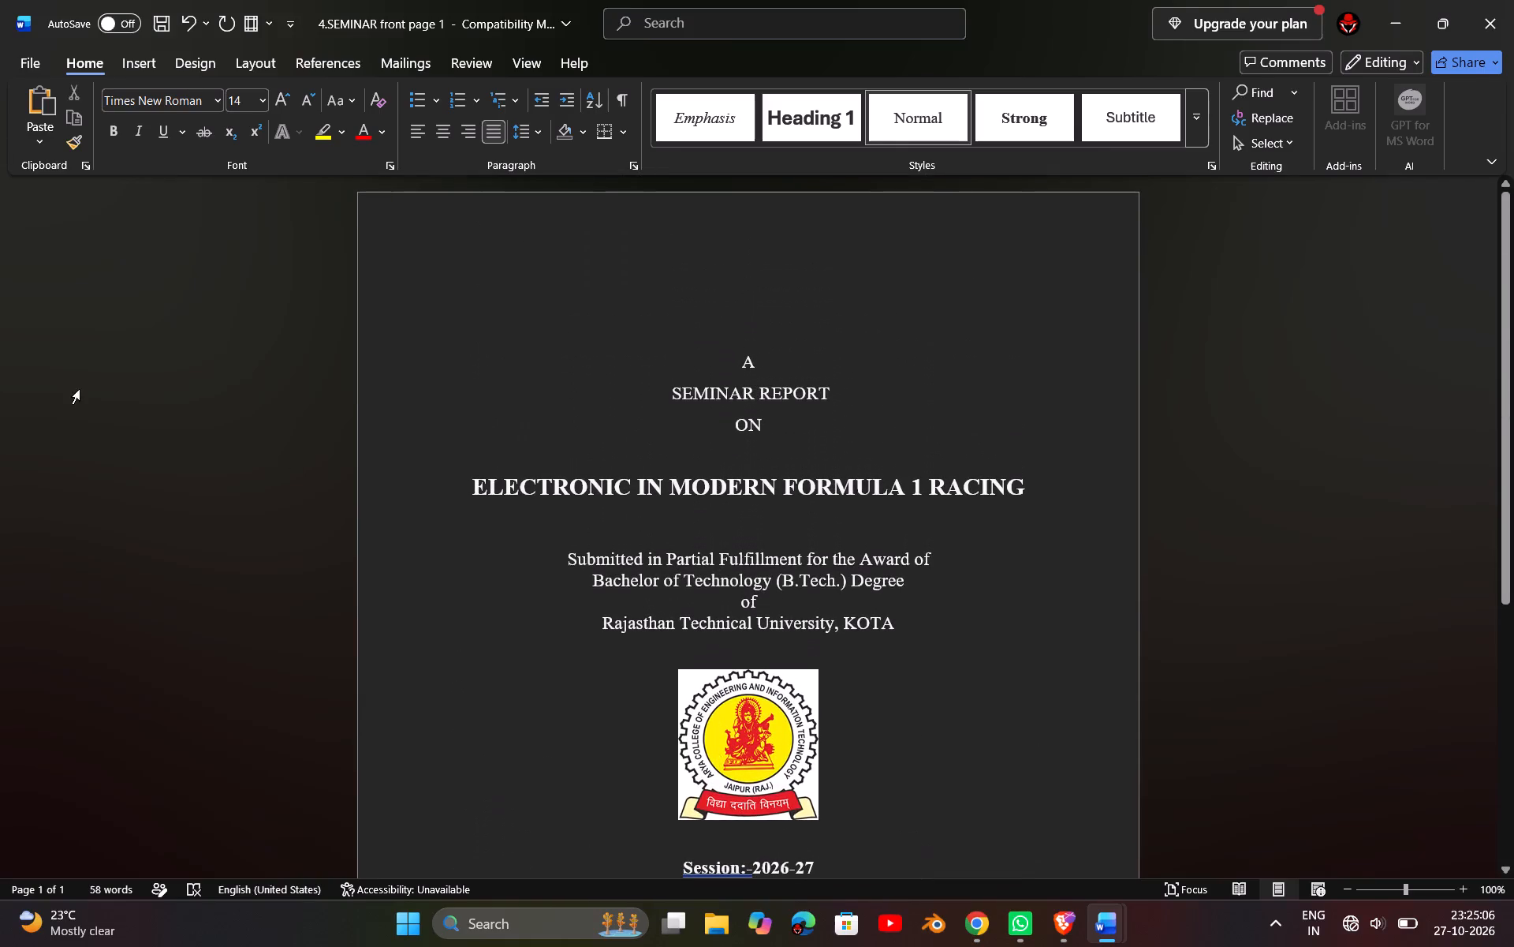
pyautogui.click(19, 67)
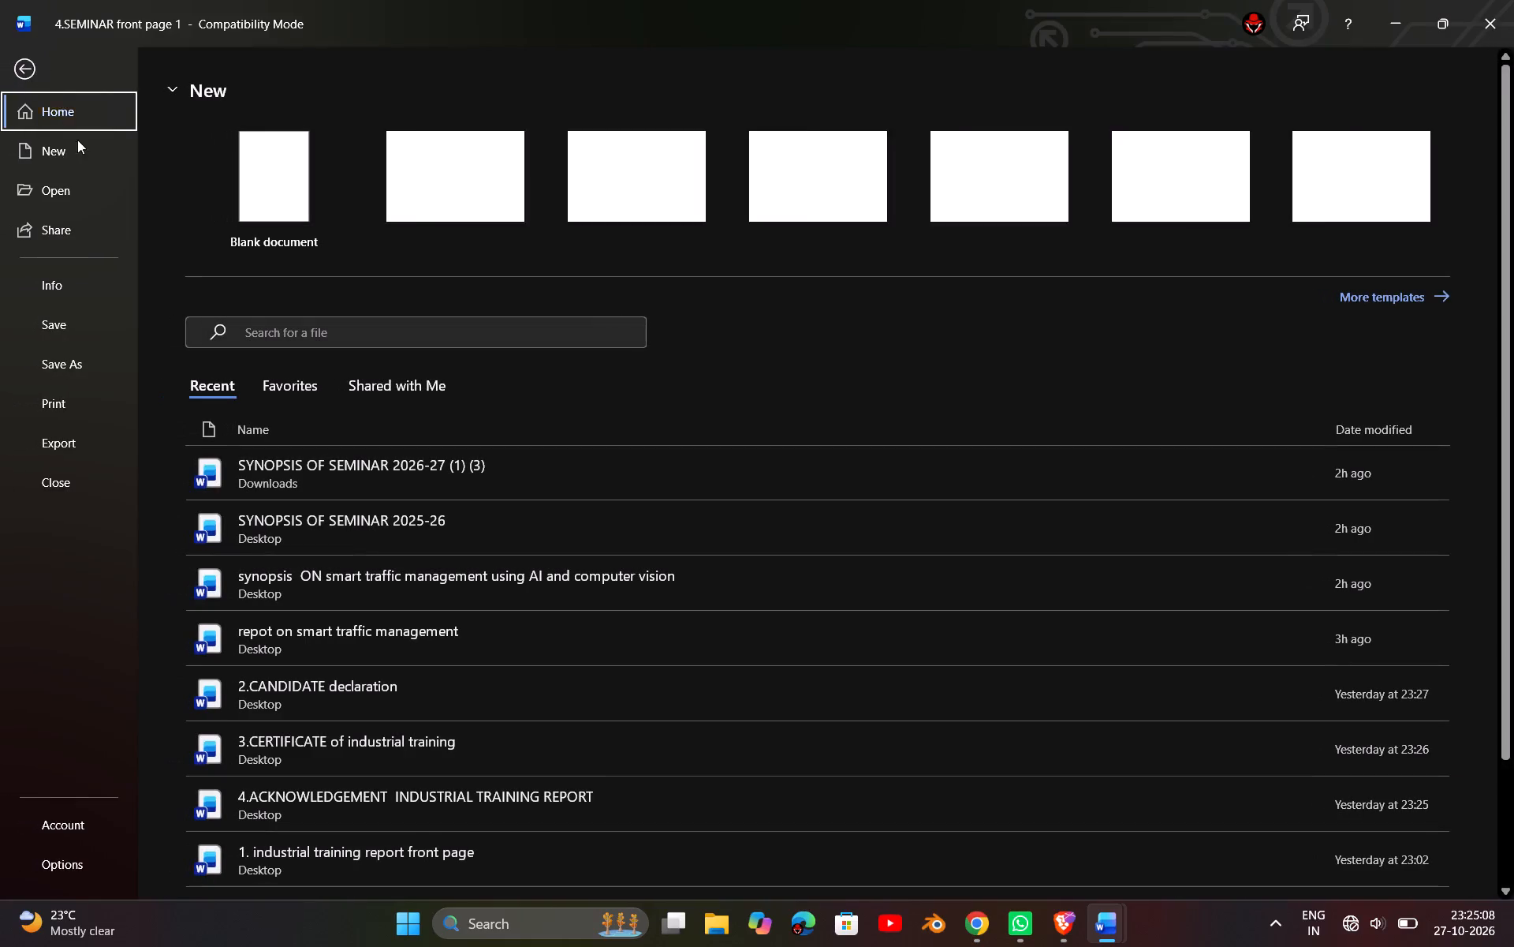
pyautogui.click(78, 369)
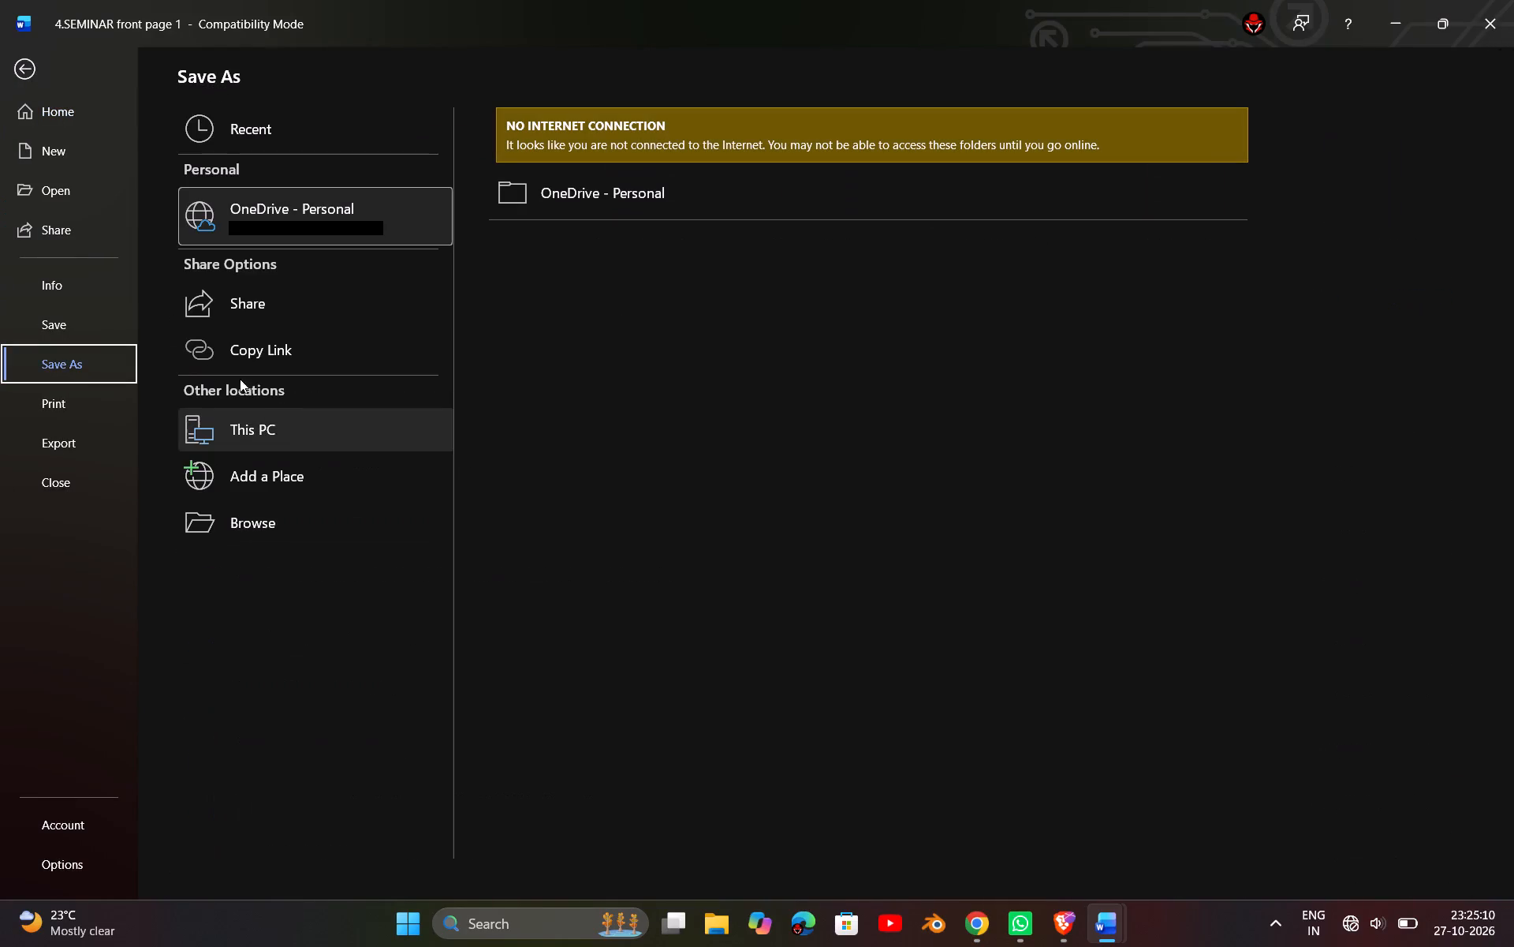
pyautogui.click(279, 441)
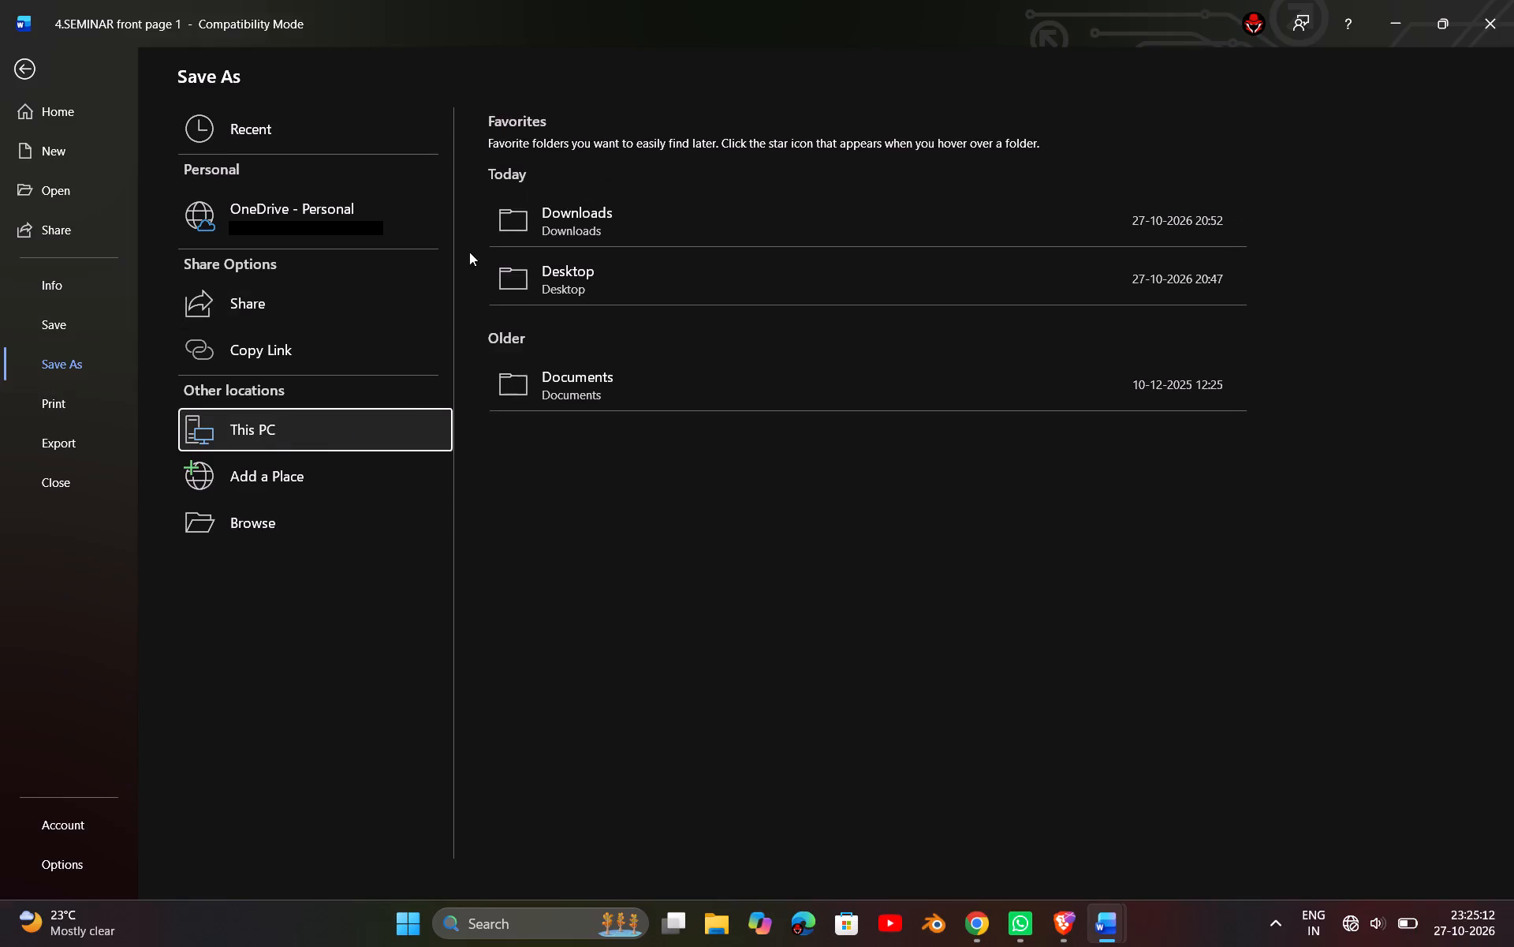
pyautogui.click(579, 294)
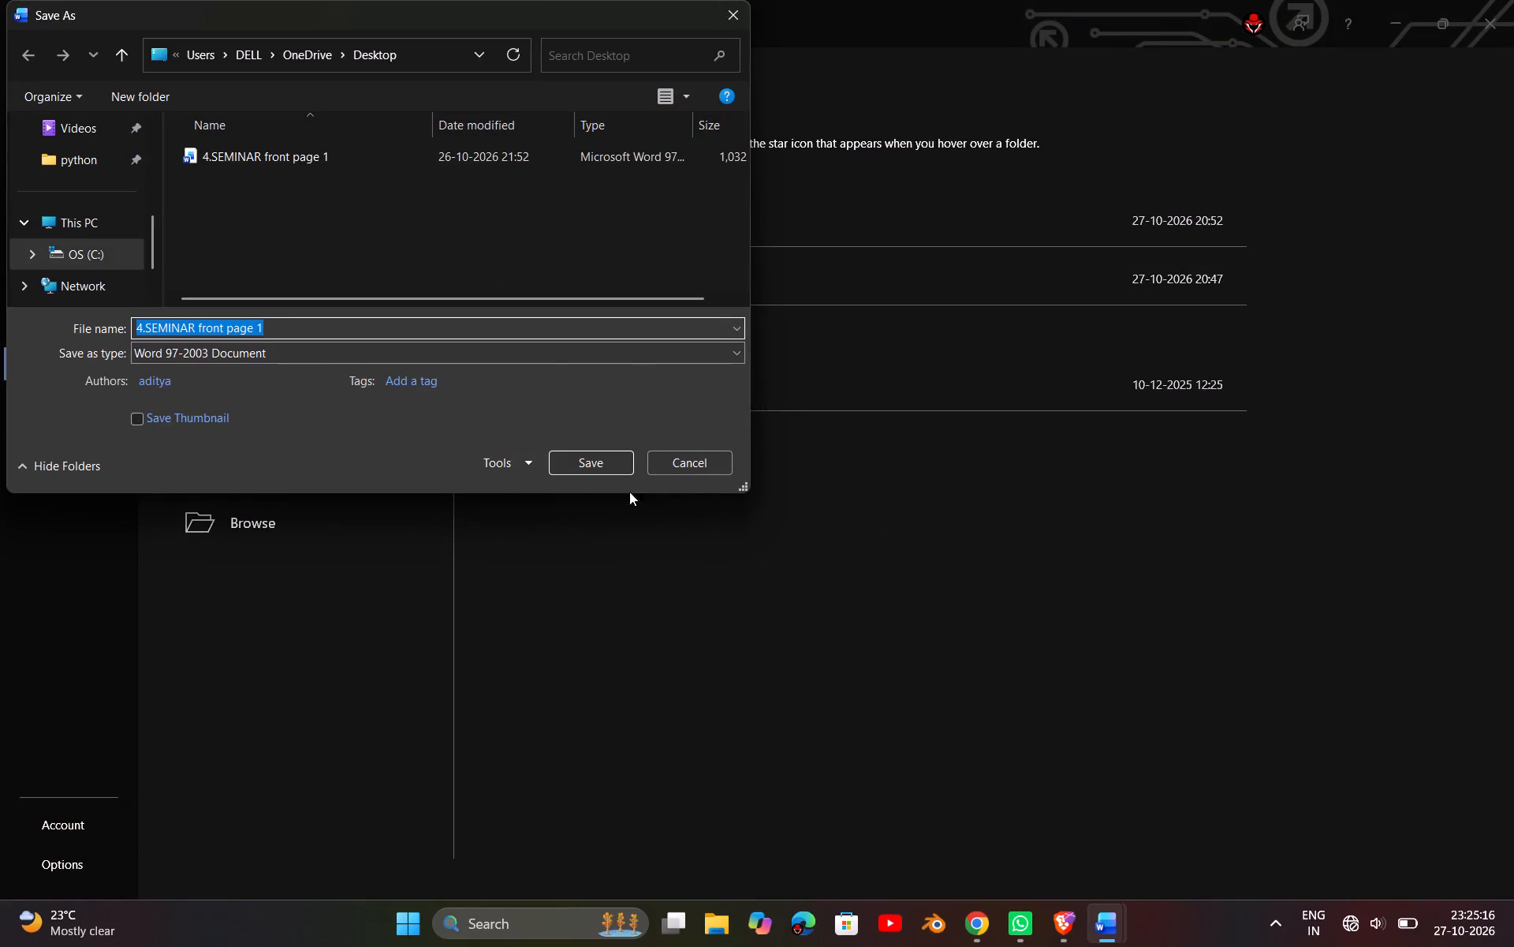
pyautogui.click(734, 358)
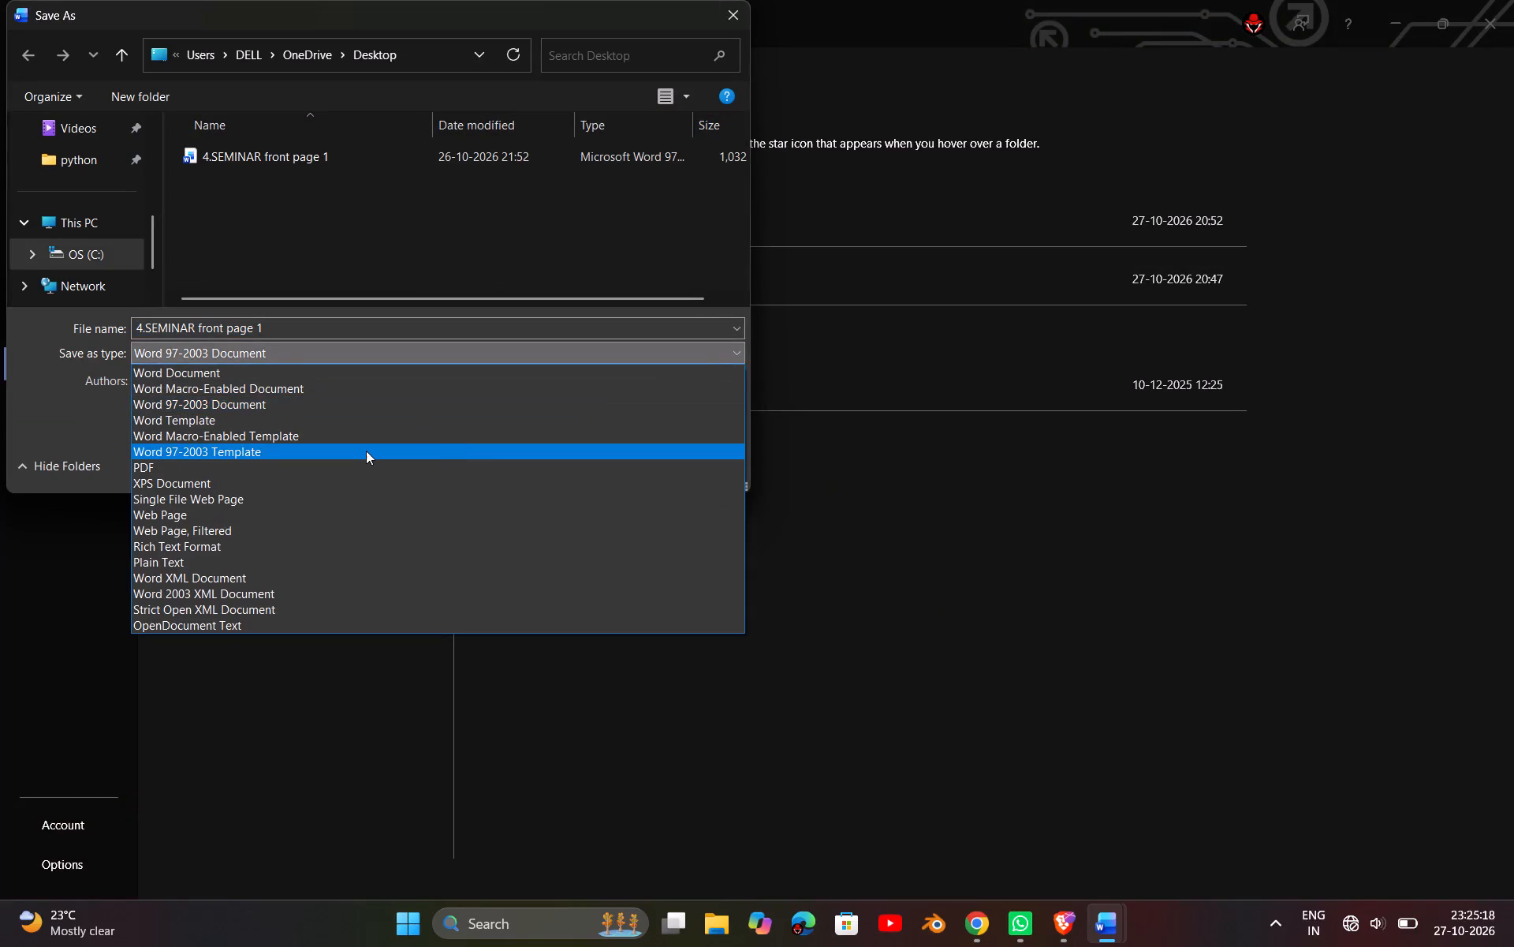
pyautogui.click(363, 472)
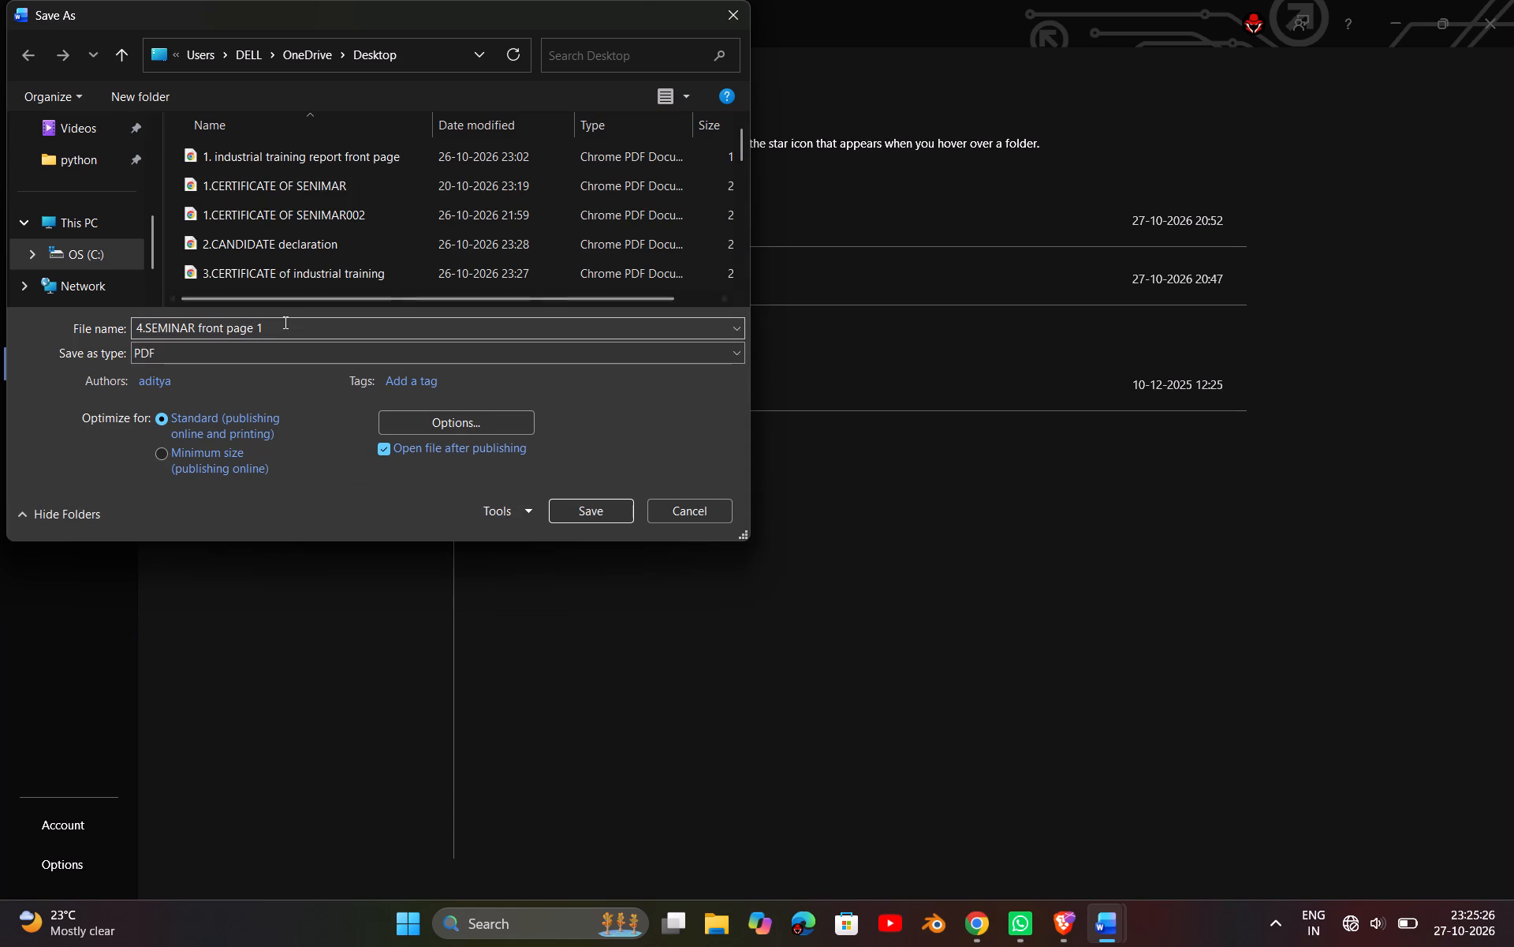
# Change the PDF's file name to "SEMINAR front page maliram" and save it in the Desktop folder.
pyautogui.moveTo(278, 330); pyautogui.dragTo(154, 336)
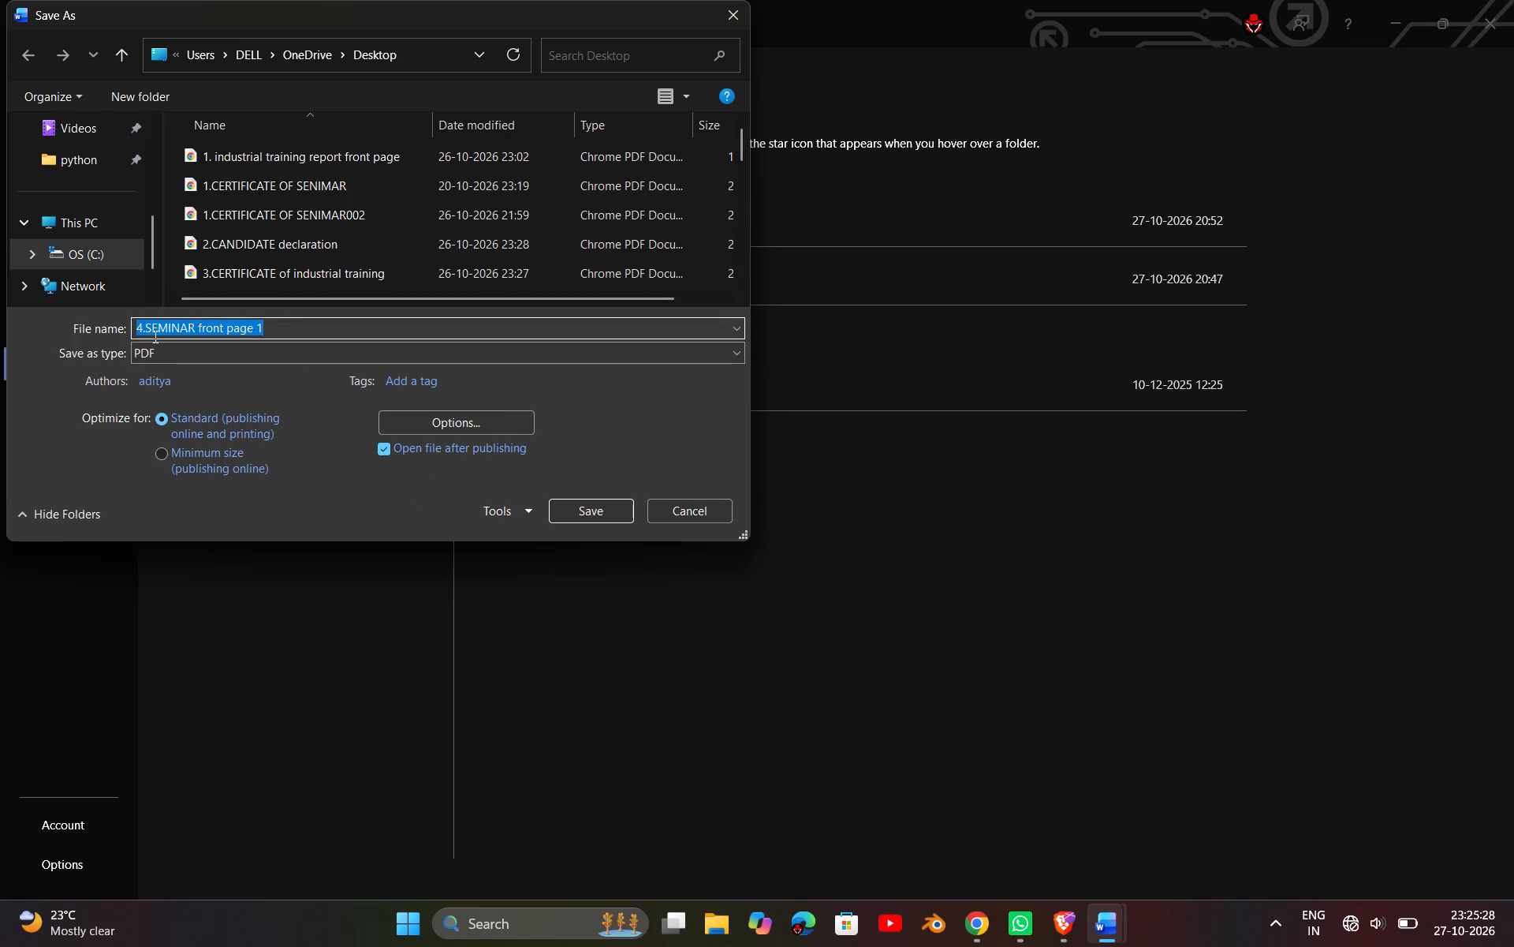
pyautogui.moveTo(154, 336); pyautogui.dragTo(268, 333)
pyautogui.click(268, 333)
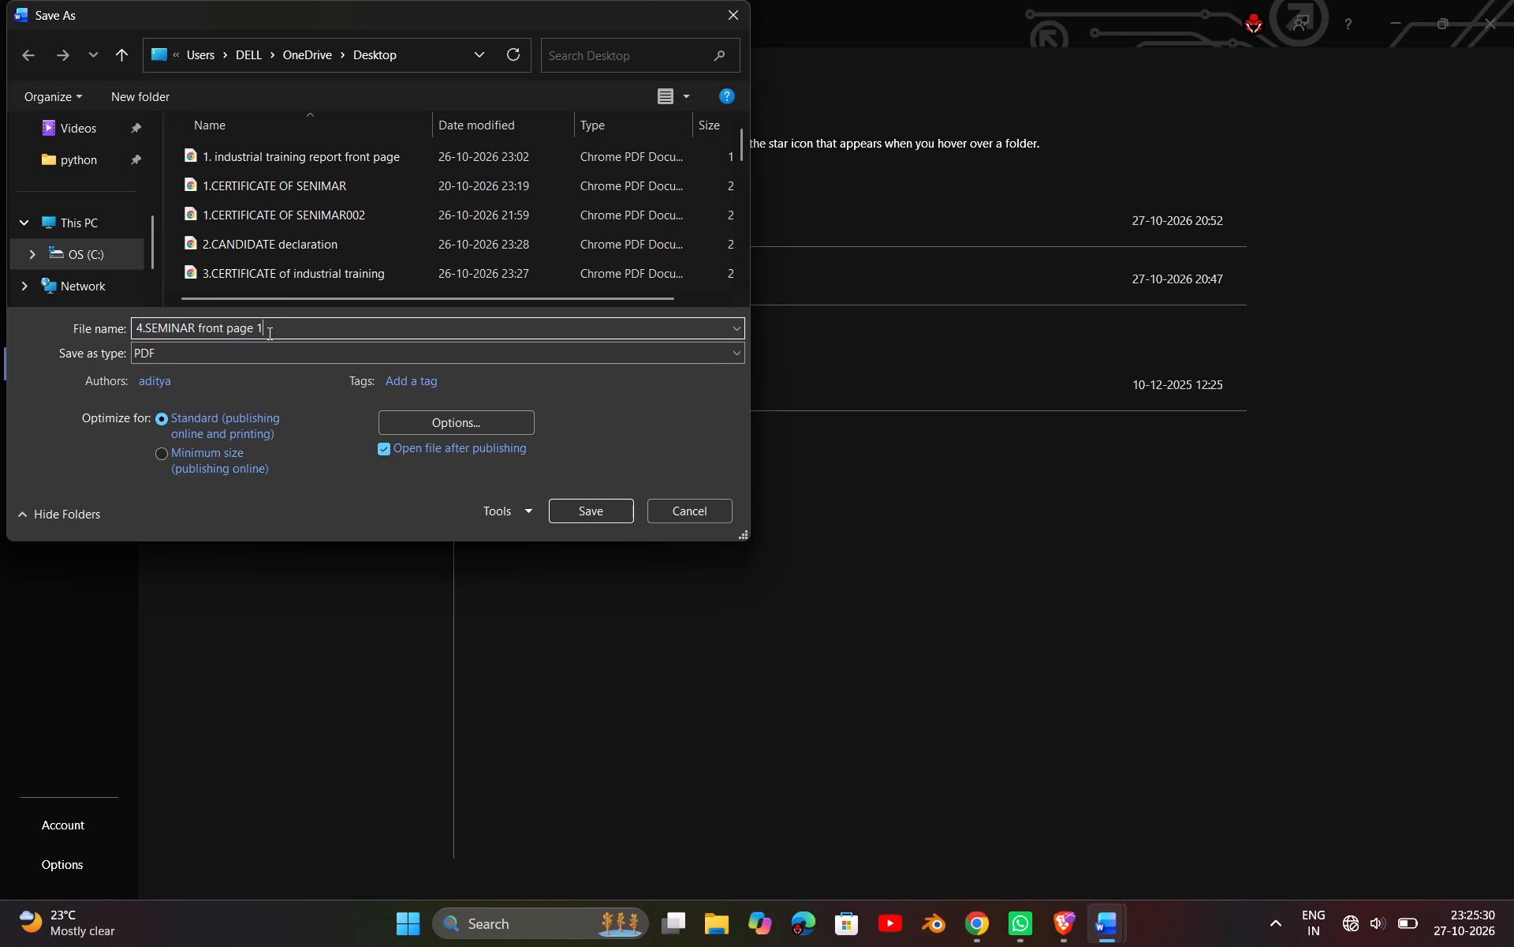
pyautogui.click(144, 326)
pyautogui.press('BackSpace')
pyautogui.press('BackSpace')
pyautogui.press('Right')
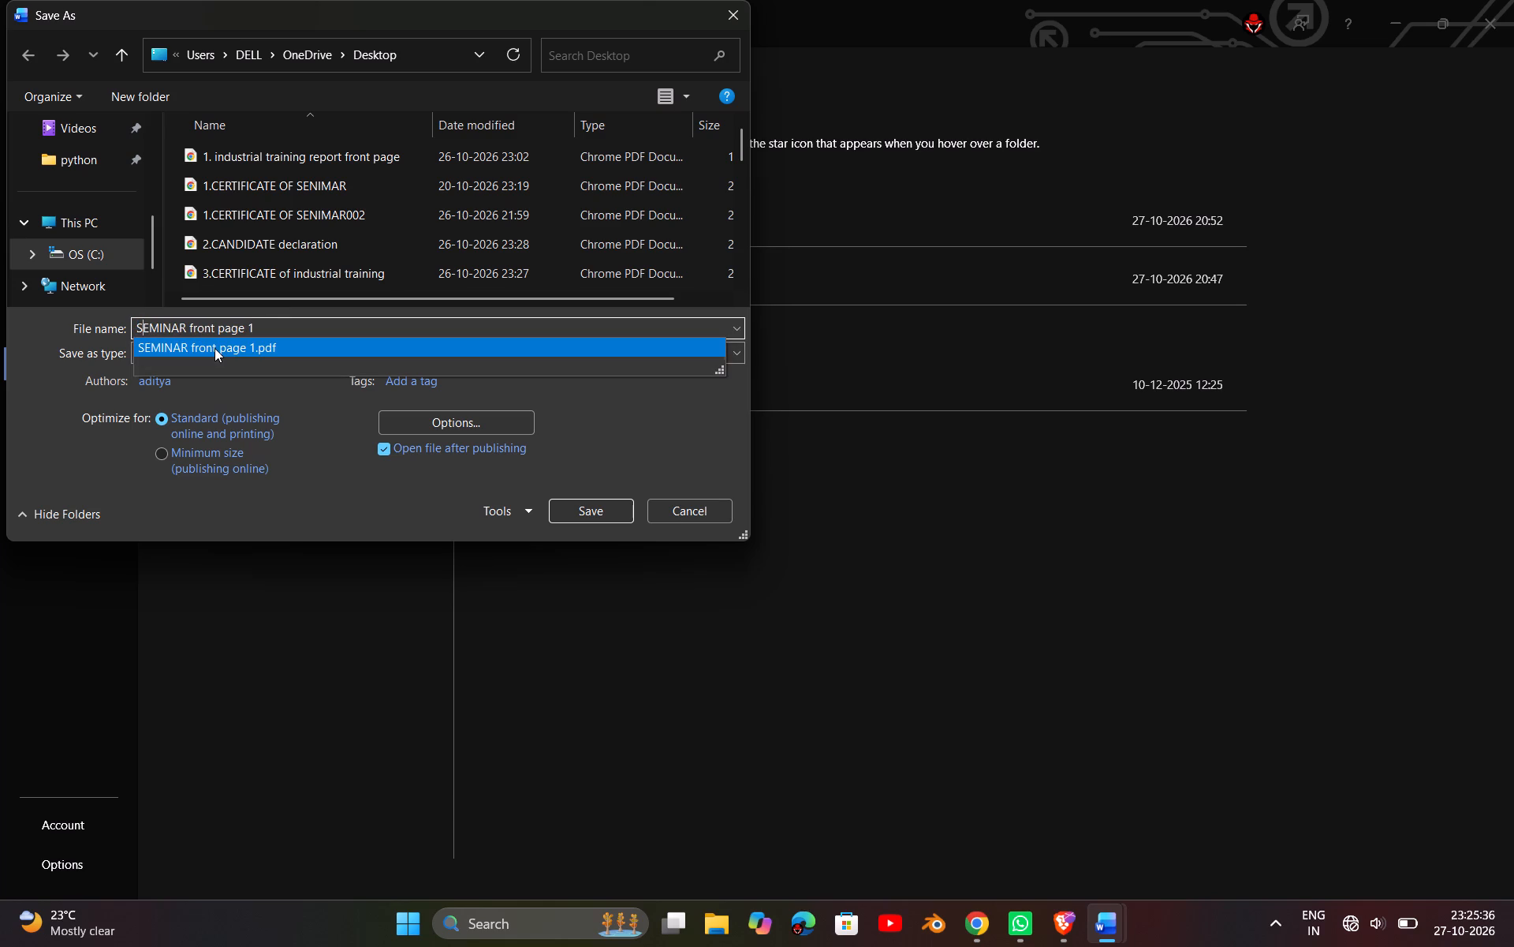
pyautogui.press('Right')
pyautogui.press('Right')
pyautogui.press('Right')
pyautogui.press('Right')
pyautogui.press('Right')
pyautogui.press('Right')
pyautogui.press('Right')
pyautogui.press('Right')
pyautogui.press('Right')
pyautogui.press('Right')
pyautogui.press('Right')
pyautogui.press('Right')
pyautogui.press('Right')
pyautogui.press('Right')
pyautogui.press('Right')
pyautogui.press('Right')
pyautogui.press('Right')
pyautogui.press('Right')
pyautogui.press('Right')
pyautogui.press('BackSpace')
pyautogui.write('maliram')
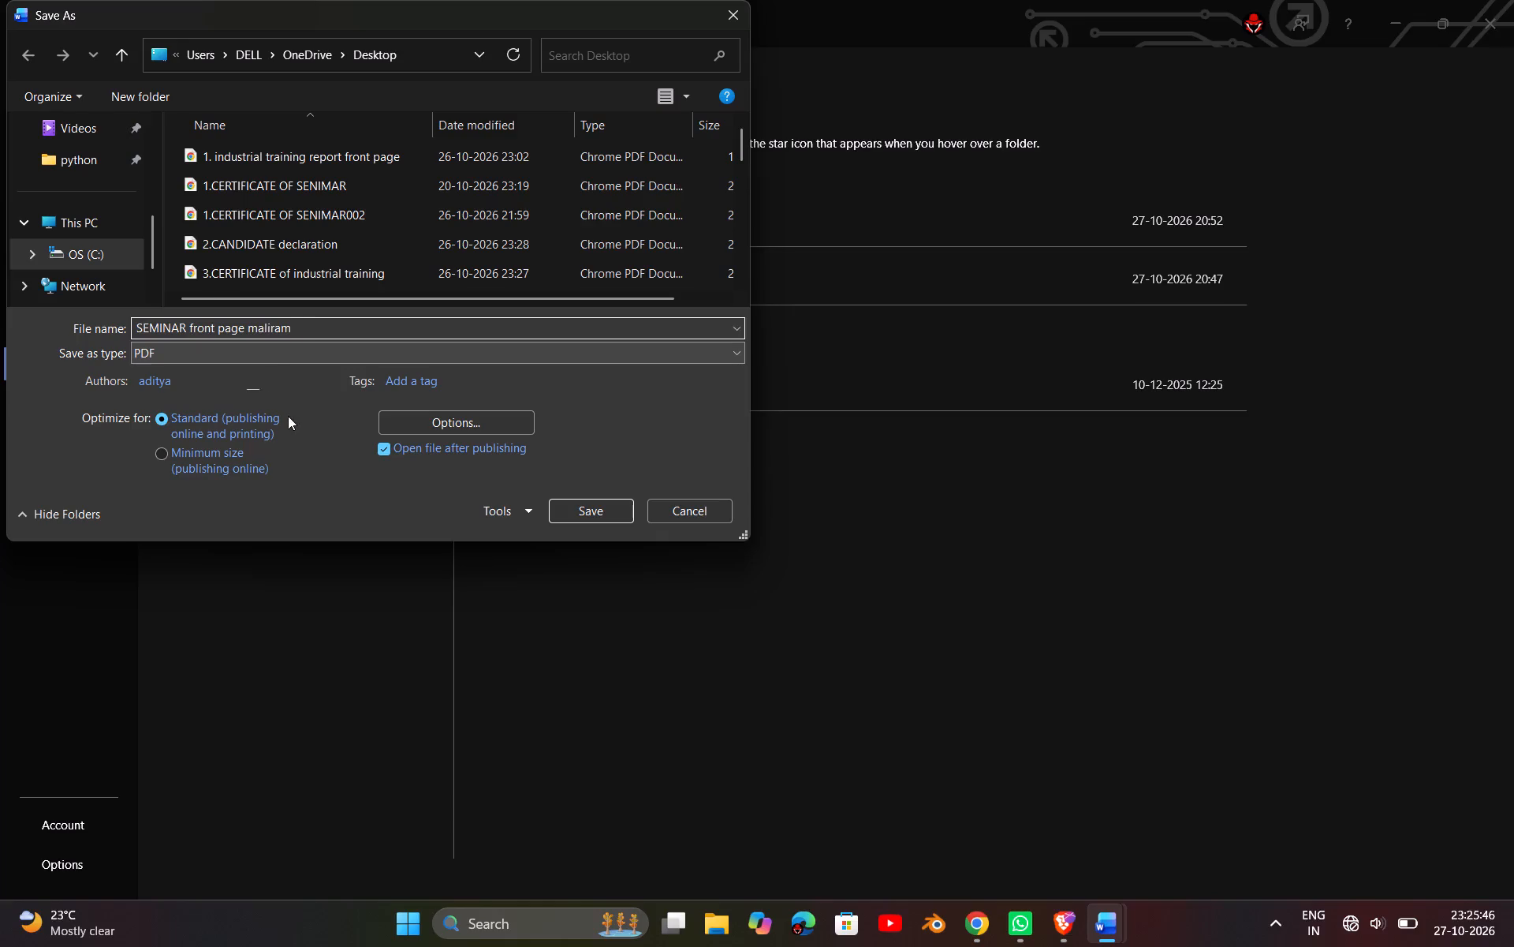
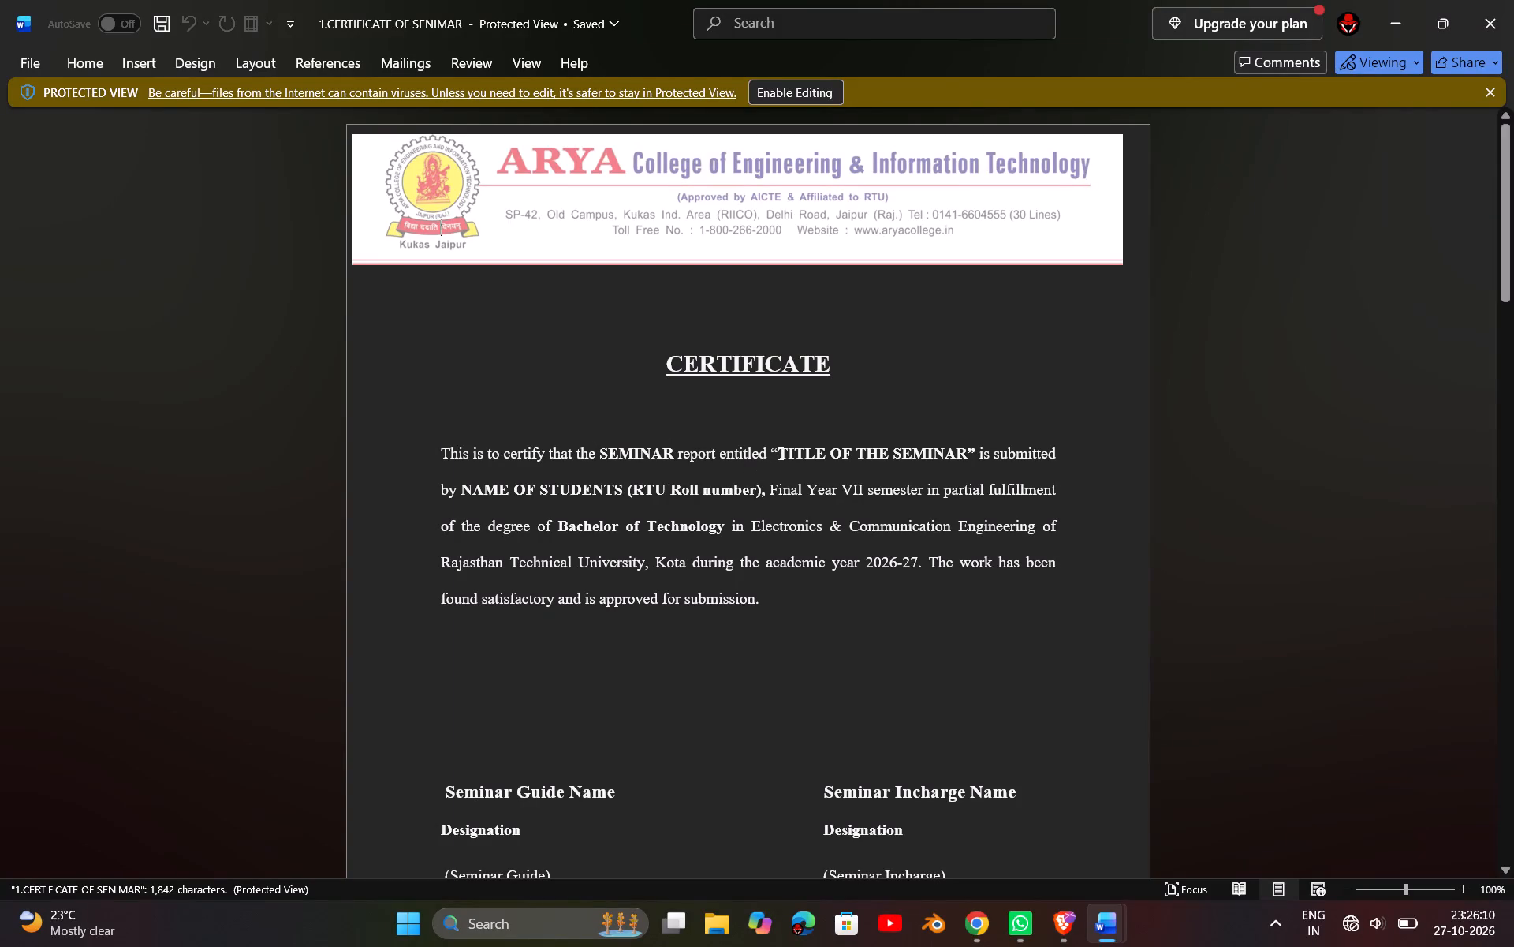
# Select the placeholder text "TITLE OF THE SEMINAR" between the quotation marks in the certificate's opening sentence.
pyautogui.moveTo(779, 453); pyautogui.dragTo(957, 443)
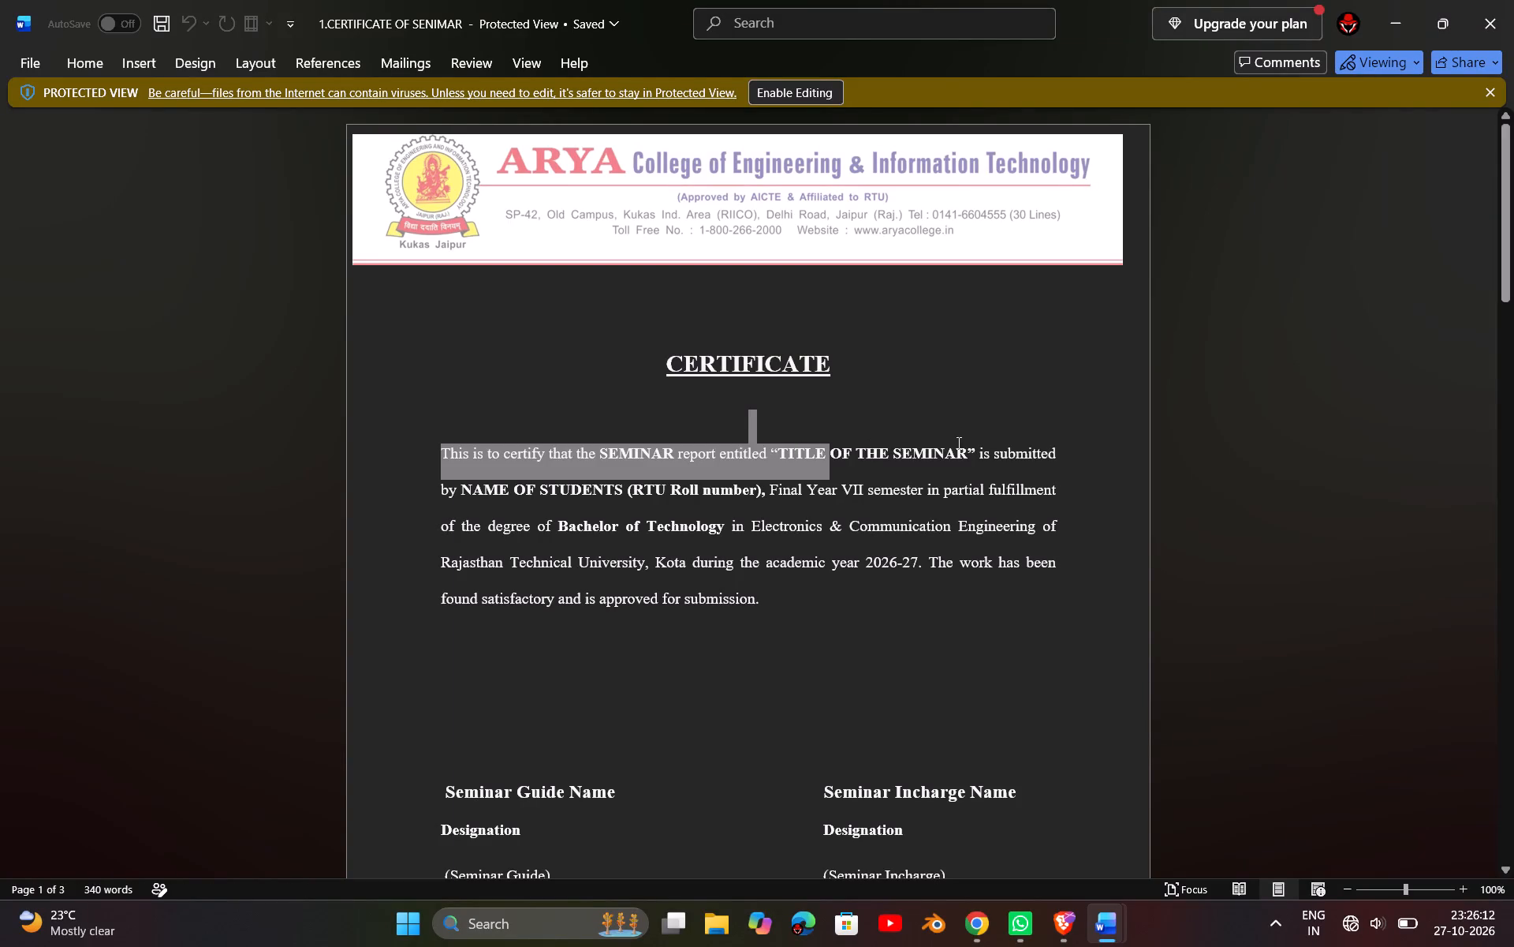
pyautogui.moveTo(957, 443); pyautogui.dragTo(966, 461)
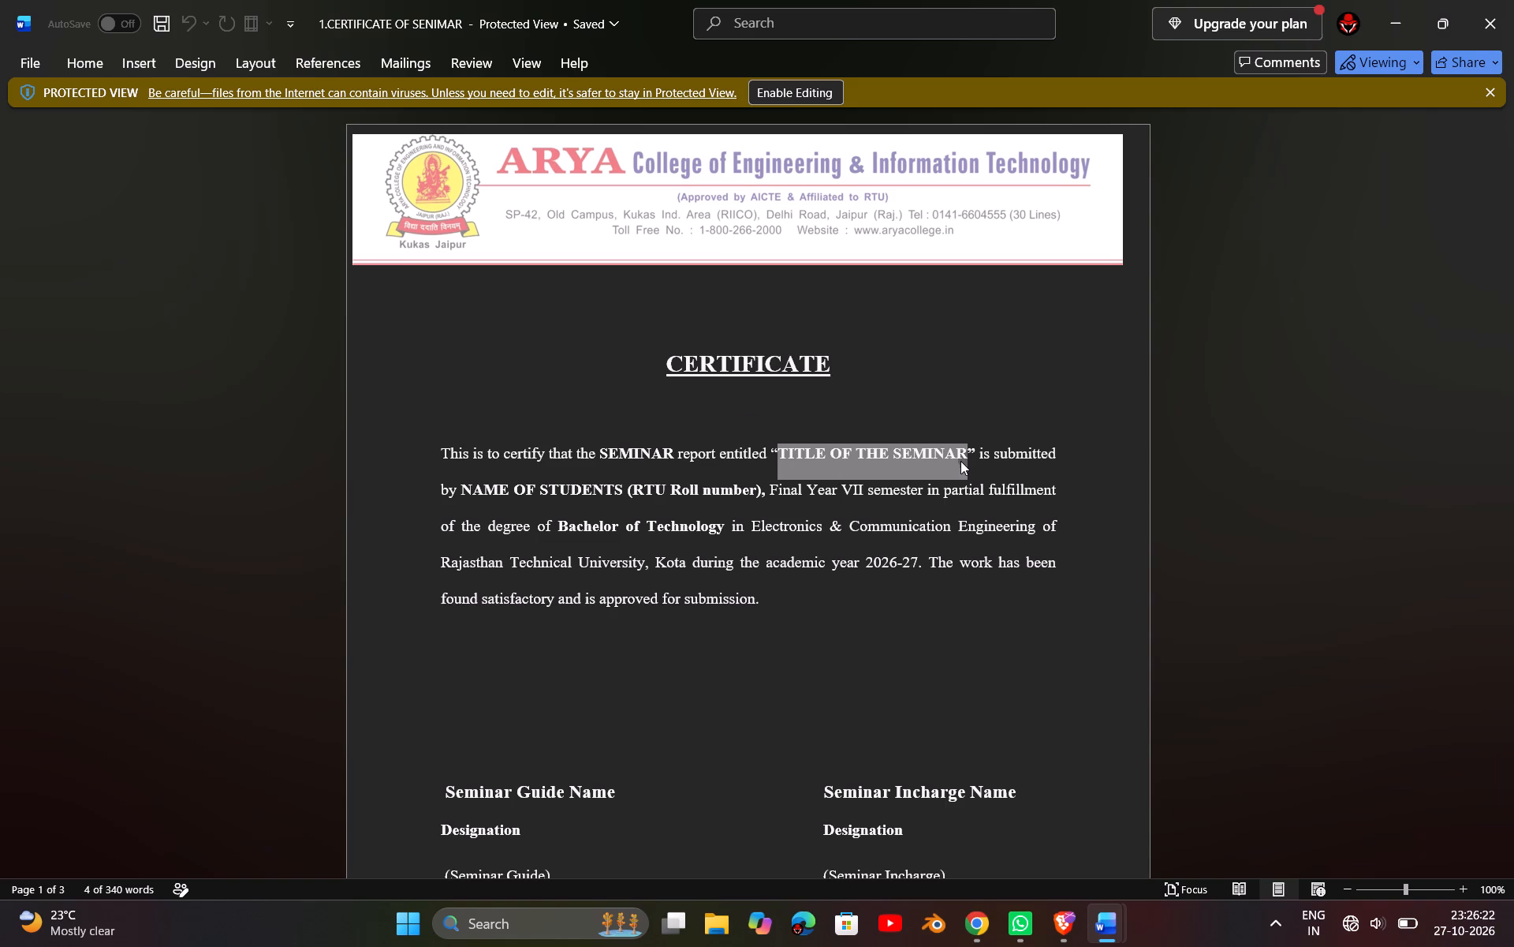
# Enable editing of the protected seminar certificate document.
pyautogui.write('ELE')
pyautogui.click(792, 95)
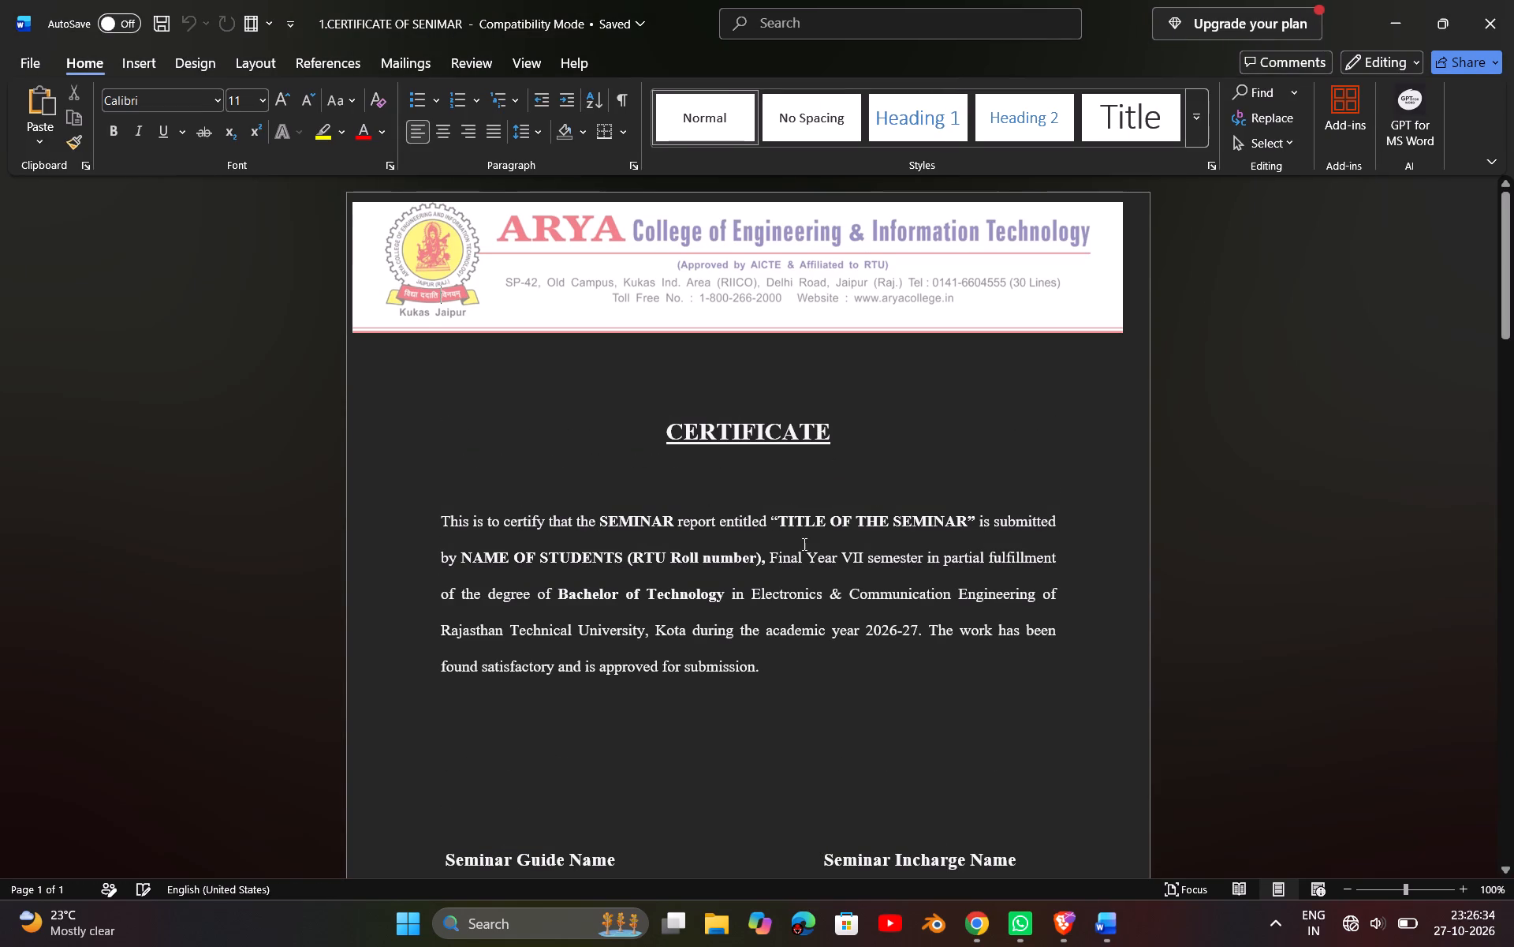
# Replace the placeholder TITLE OF THE SEMINAR in the certificate paragraph with ELECTRONIC IN MODERN FORMULA 1 RACING.
pyautogui.moveTo(778, 521); pyautogui.dragTo(963, 523)
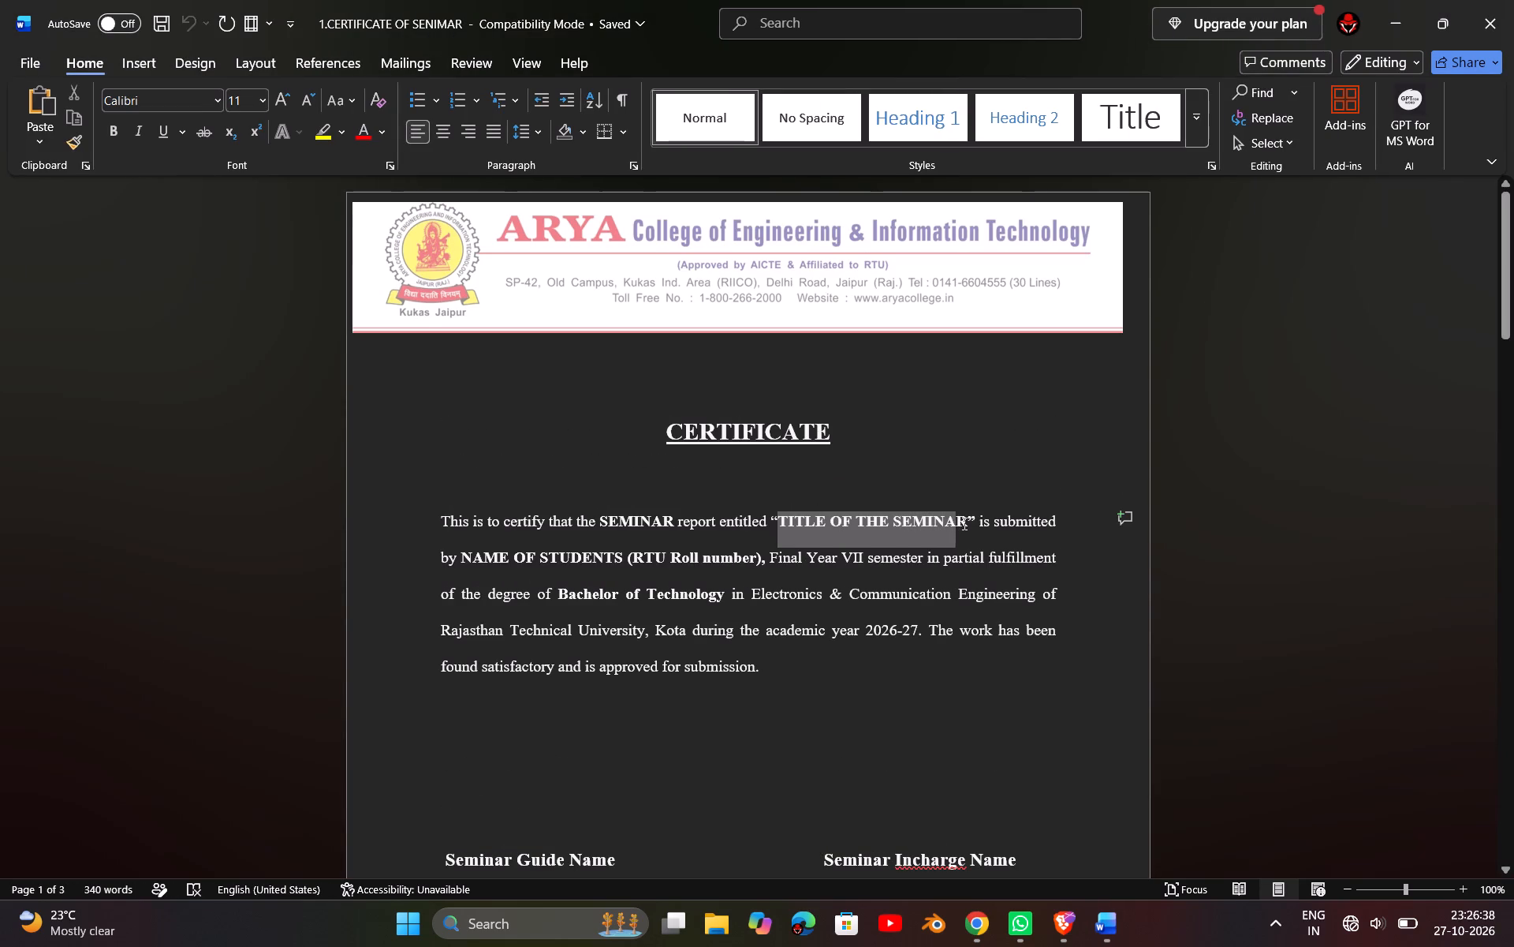
pyautogui.moveTo(963, 523); pyautogui.dragTo(968, 523)
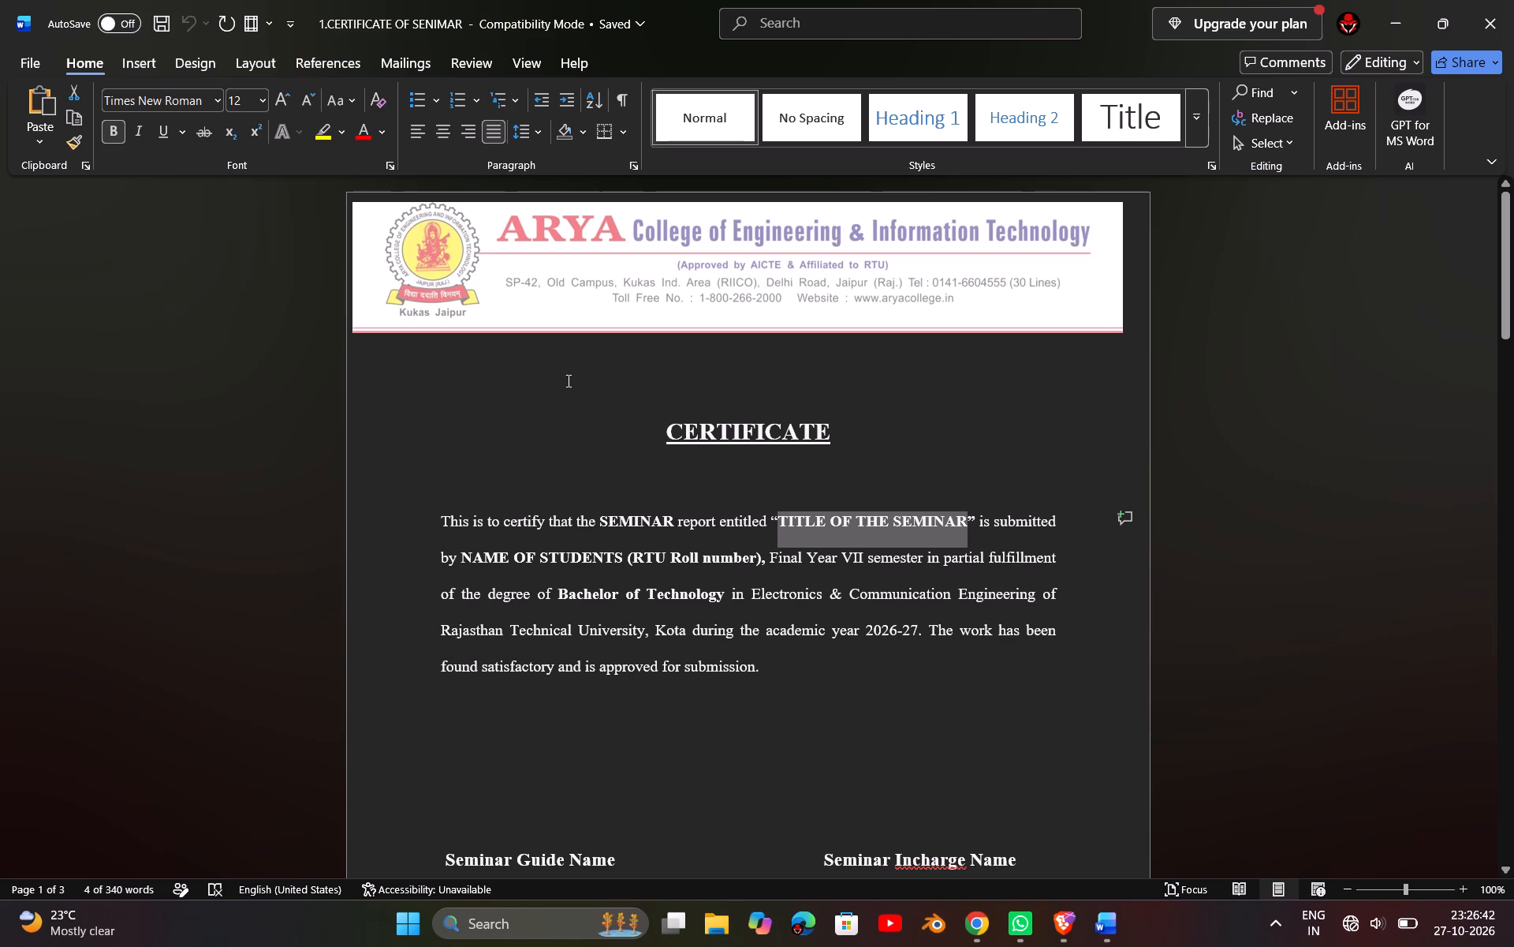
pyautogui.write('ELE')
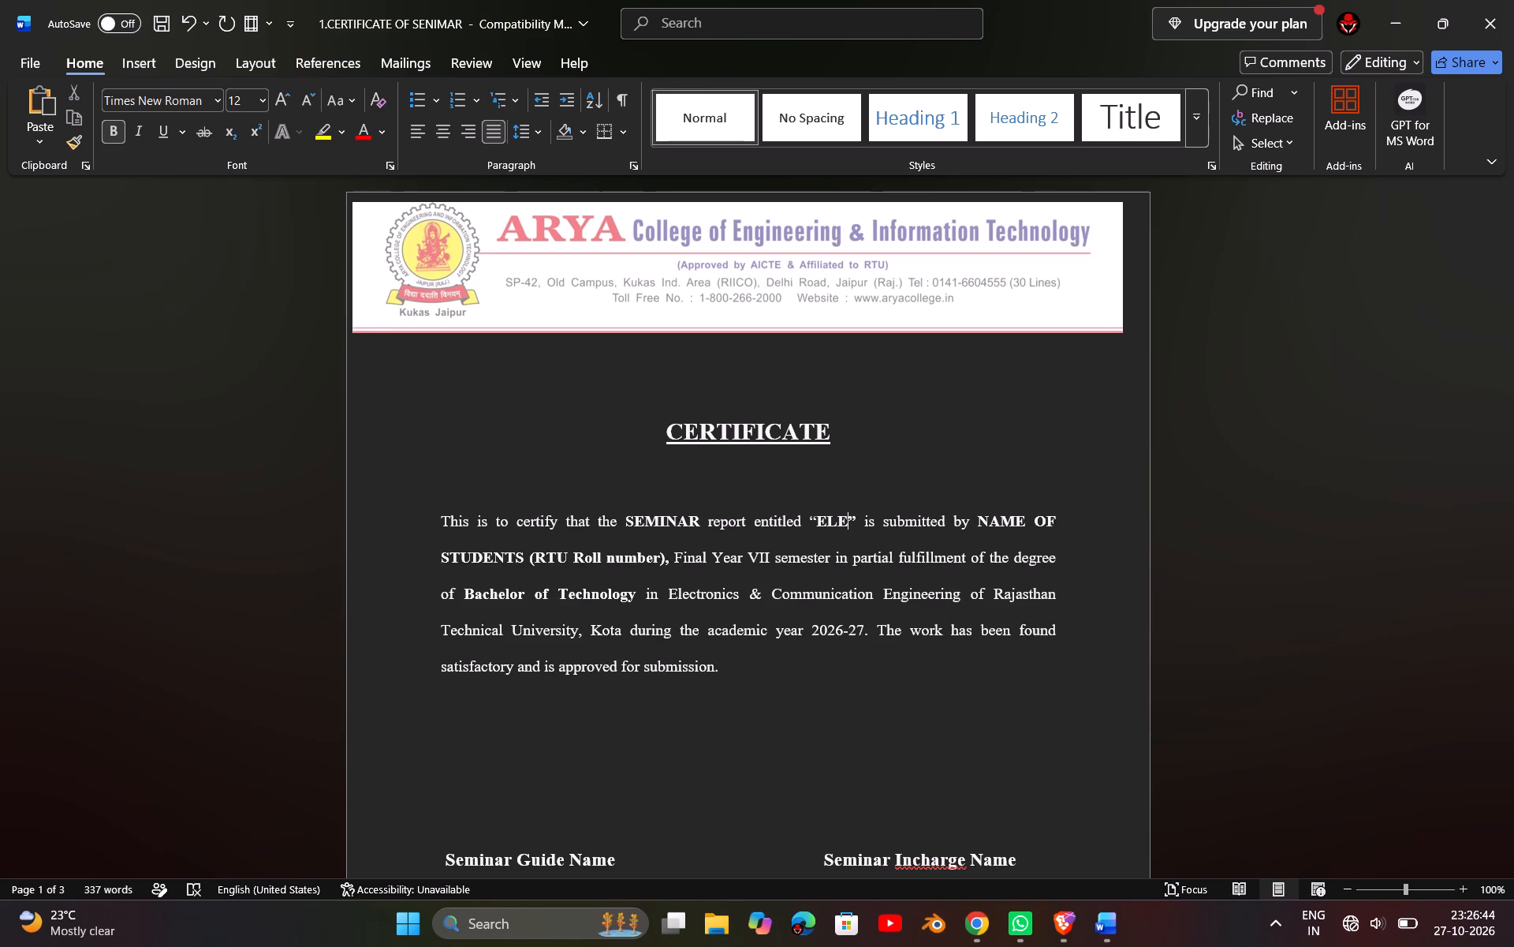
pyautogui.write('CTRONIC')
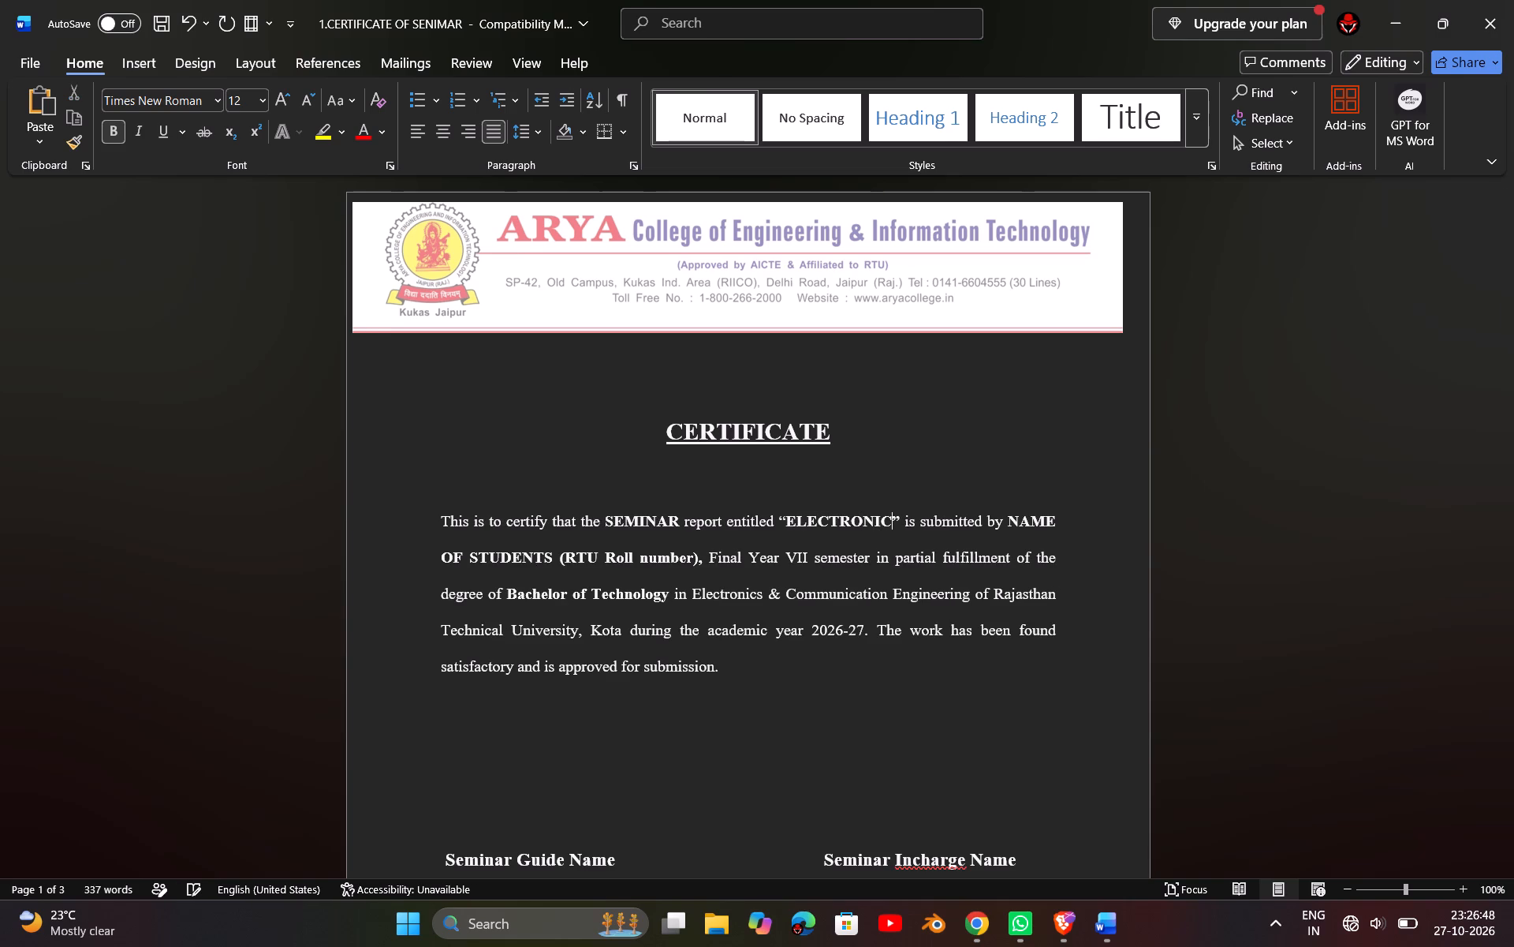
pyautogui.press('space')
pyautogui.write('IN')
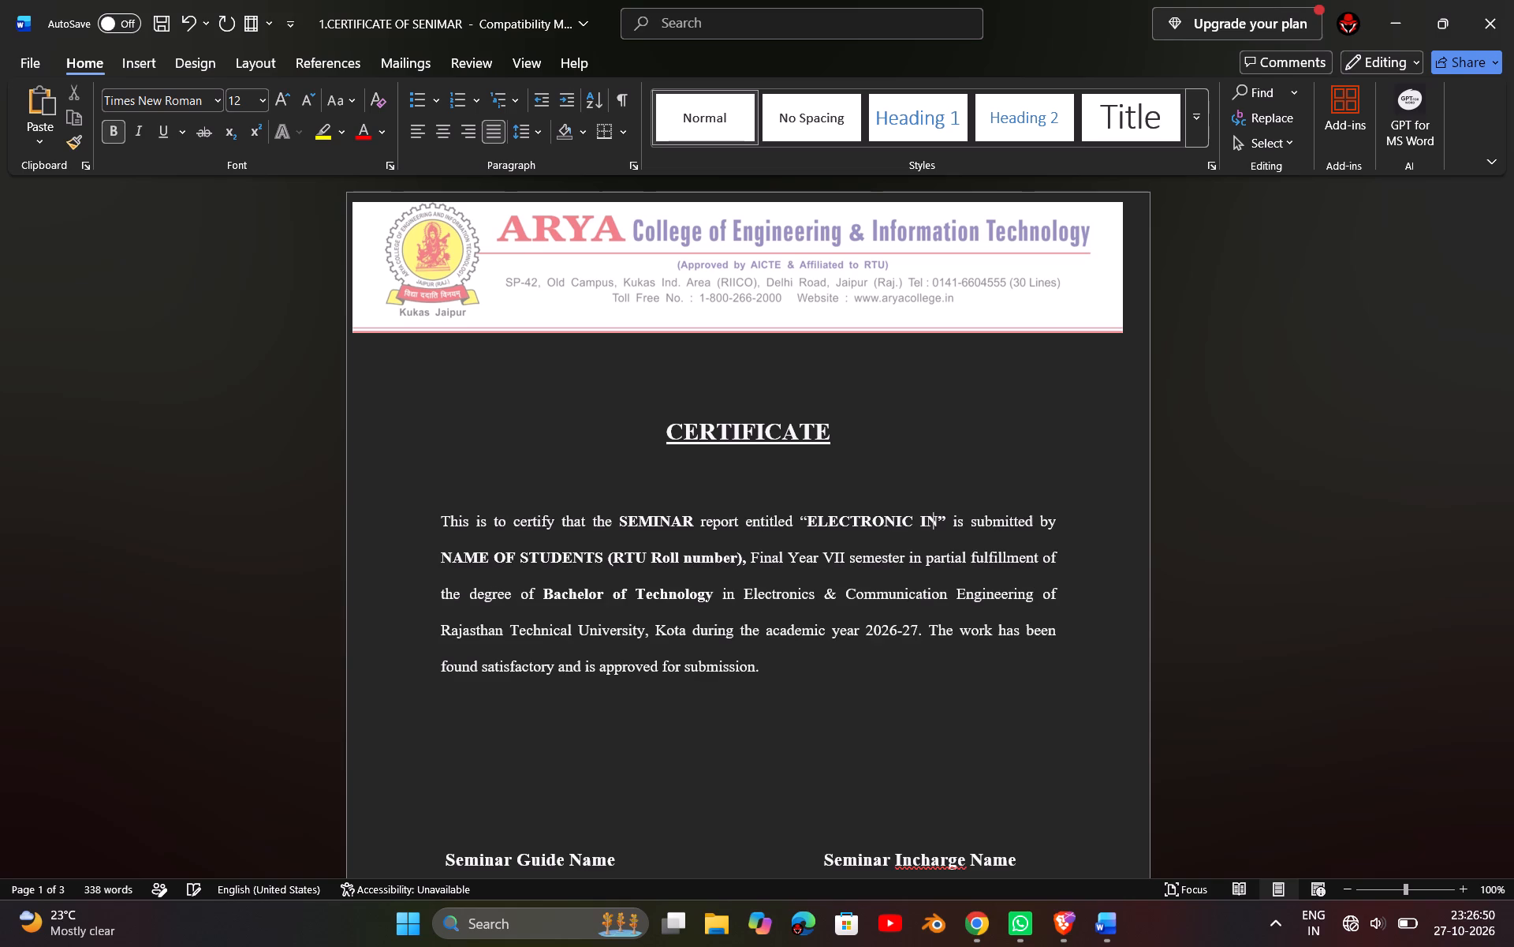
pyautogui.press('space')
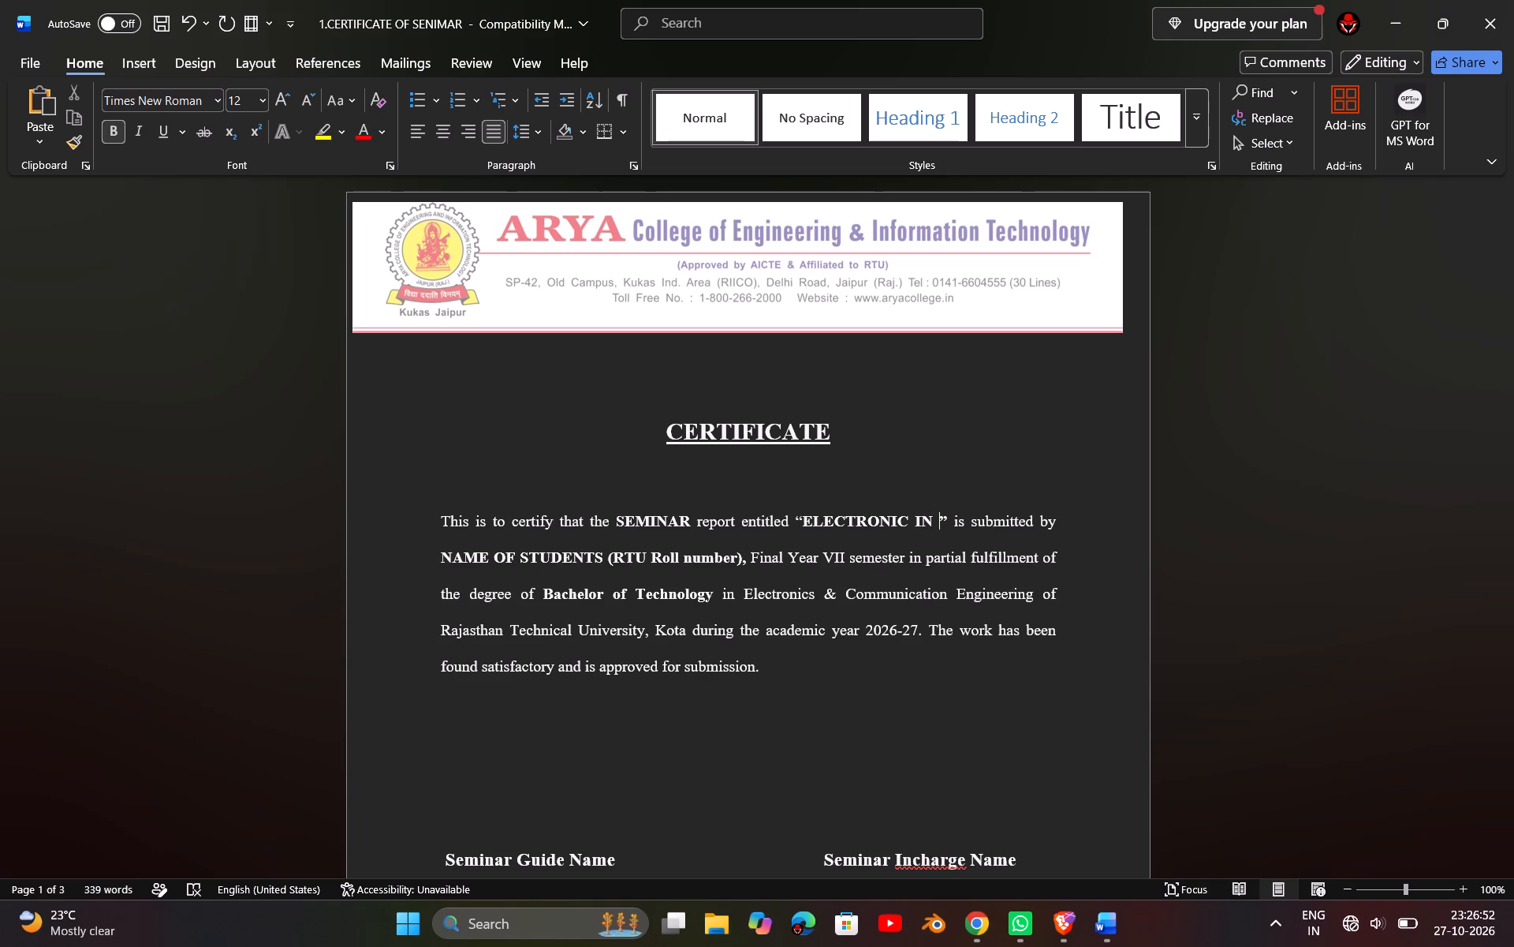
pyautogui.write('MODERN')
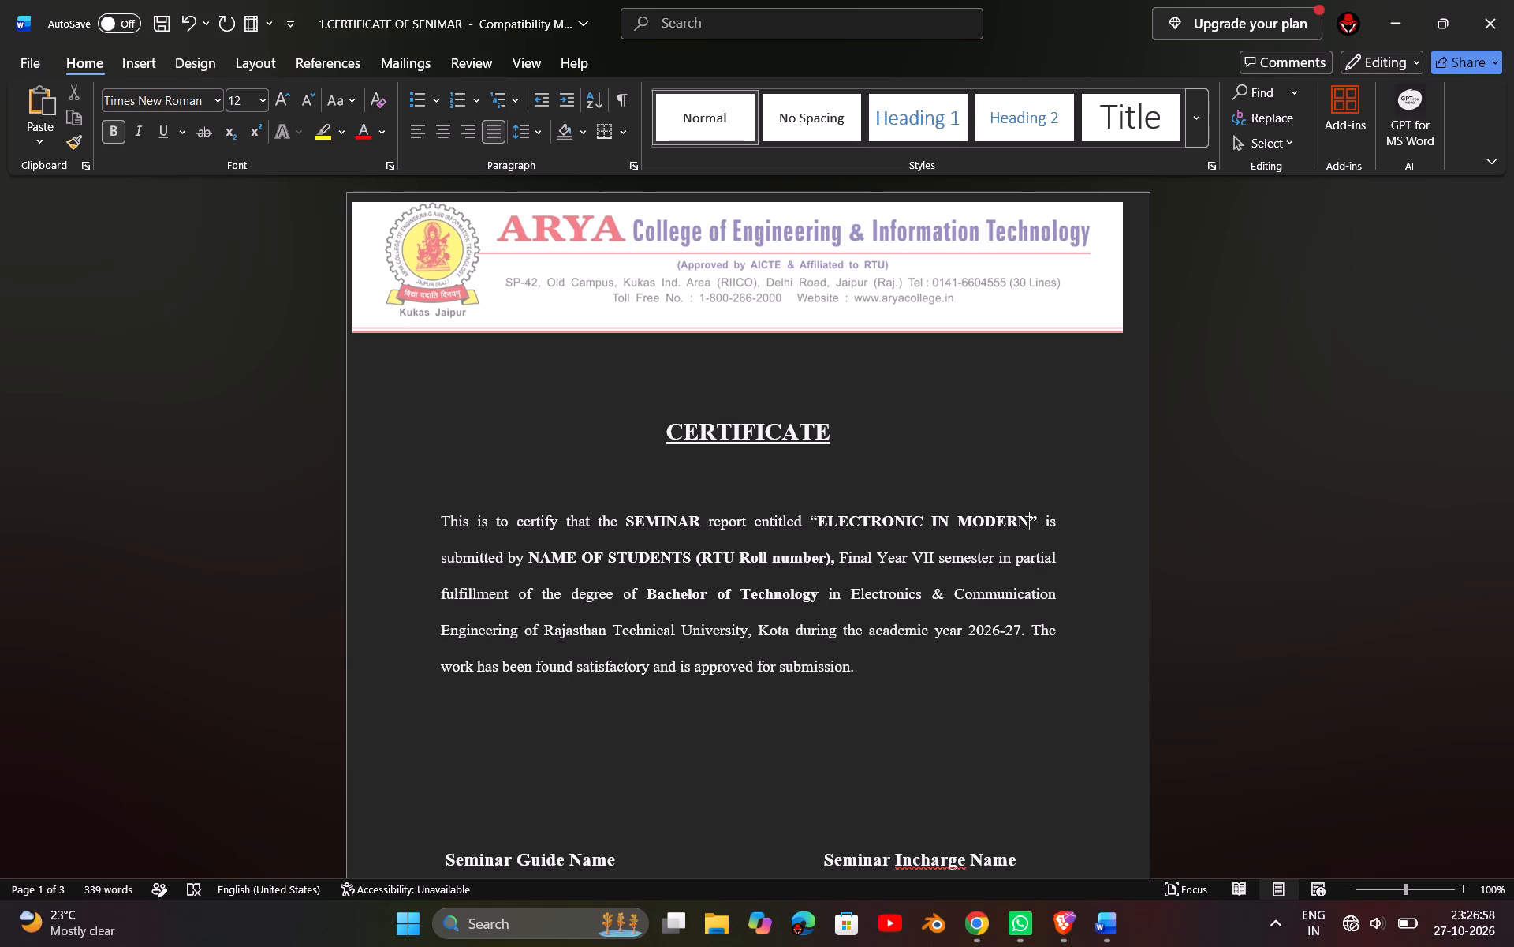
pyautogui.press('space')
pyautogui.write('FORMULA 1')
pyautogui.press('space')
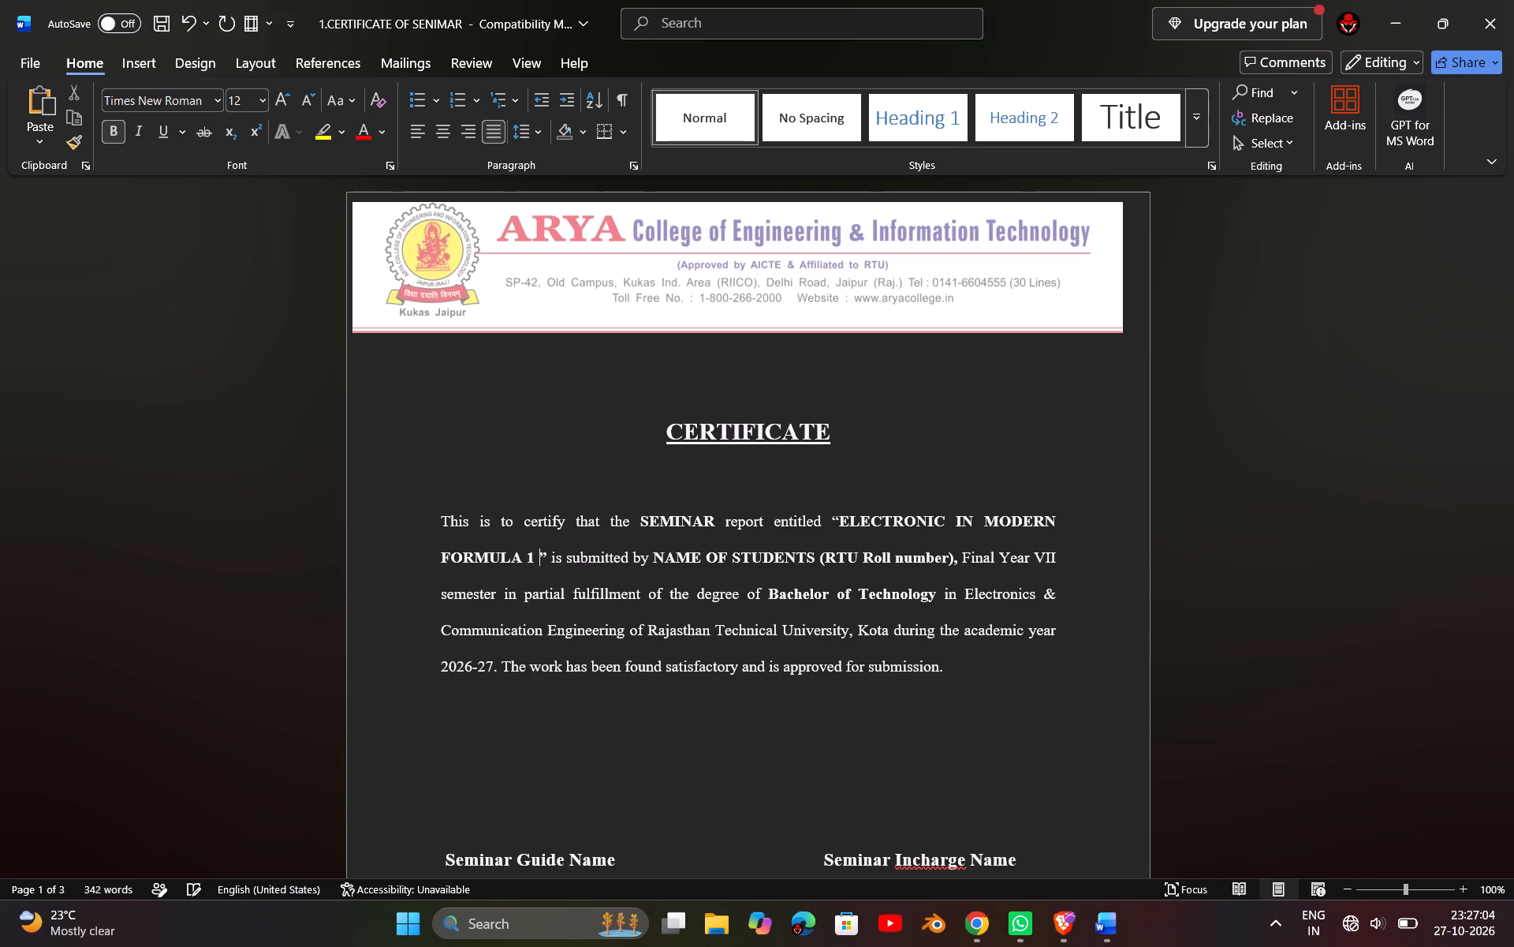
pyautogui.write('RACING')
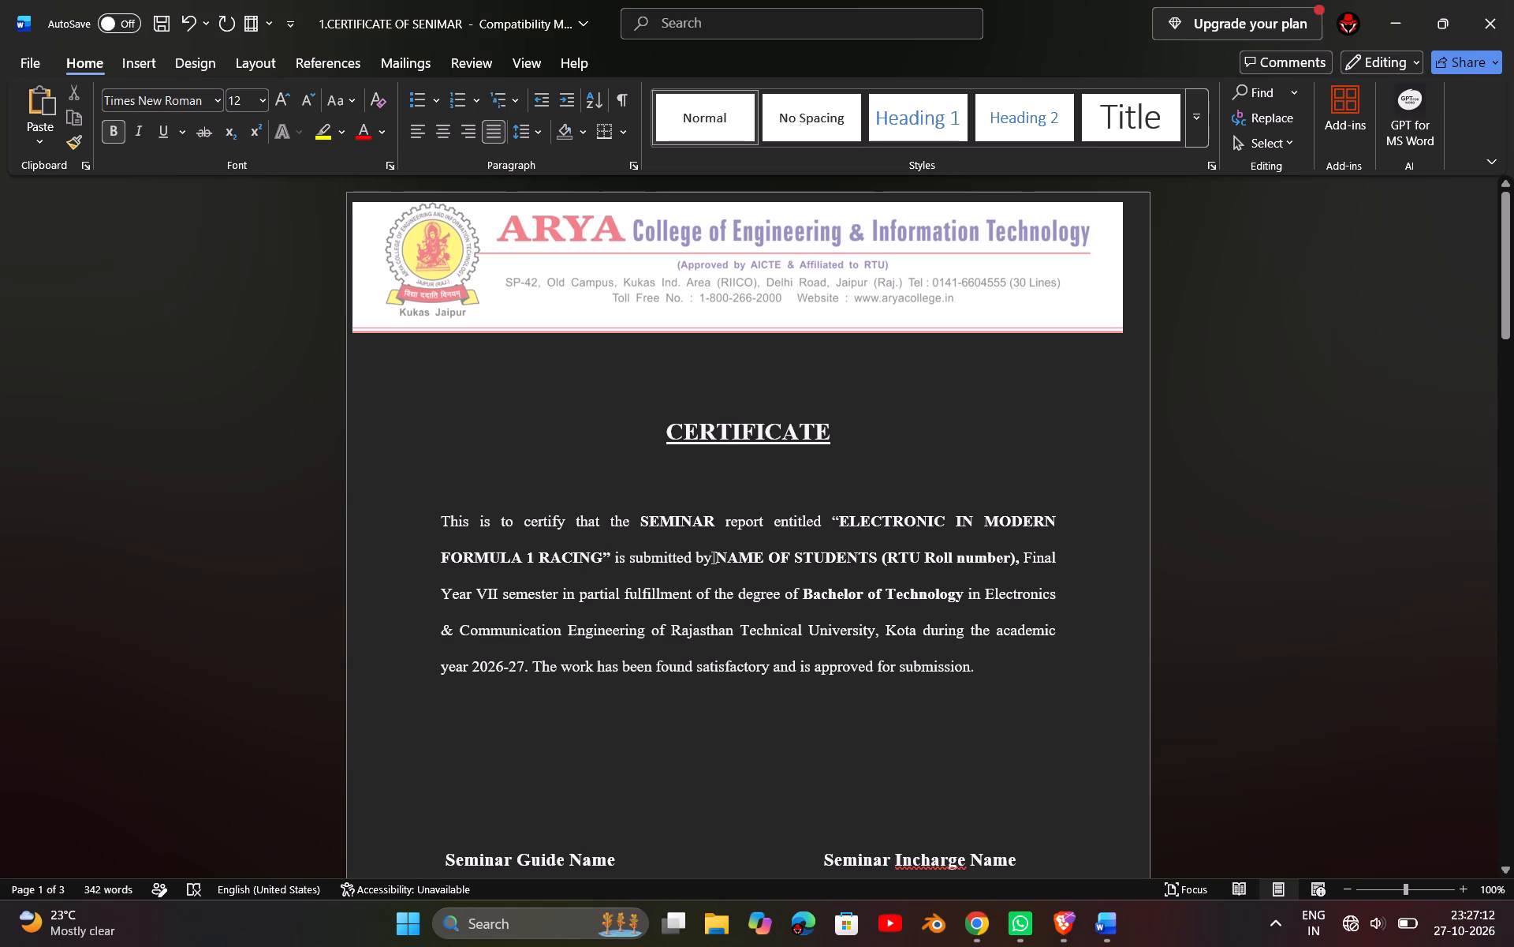
# Replace the placeholder NAME OF STUDENTS in the certificate paragraph with the student's full name in capitals.
pyautogui.moveTo(712, 556); pyautogui.dragTo(918, 556)
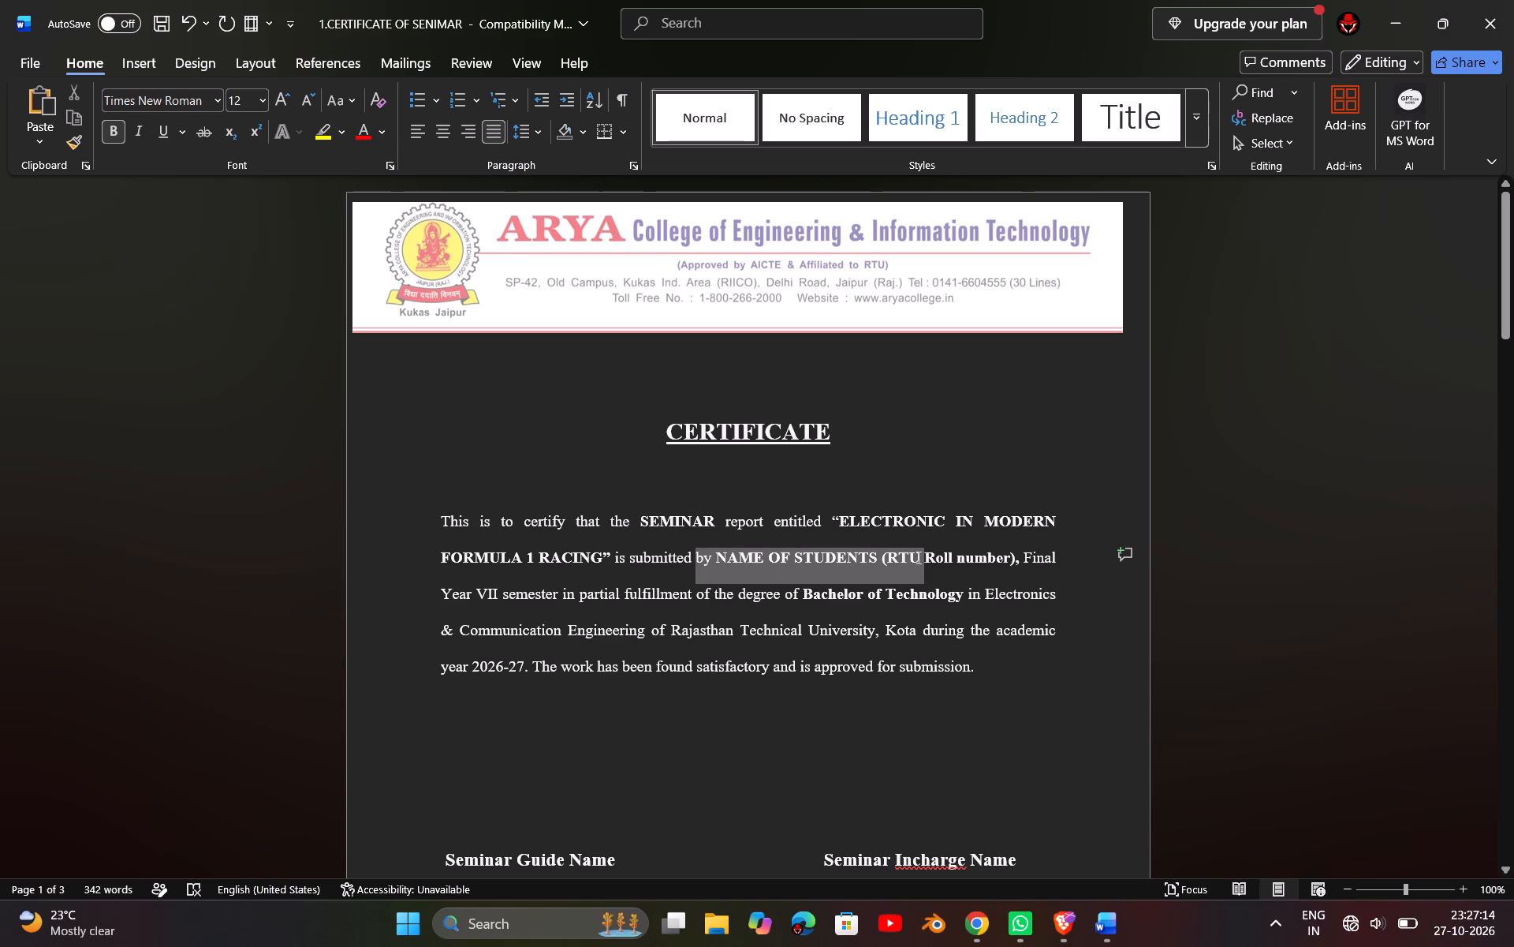
pyautogui.moveTo(918, 556); pyautogui.dragTo(874, 568)
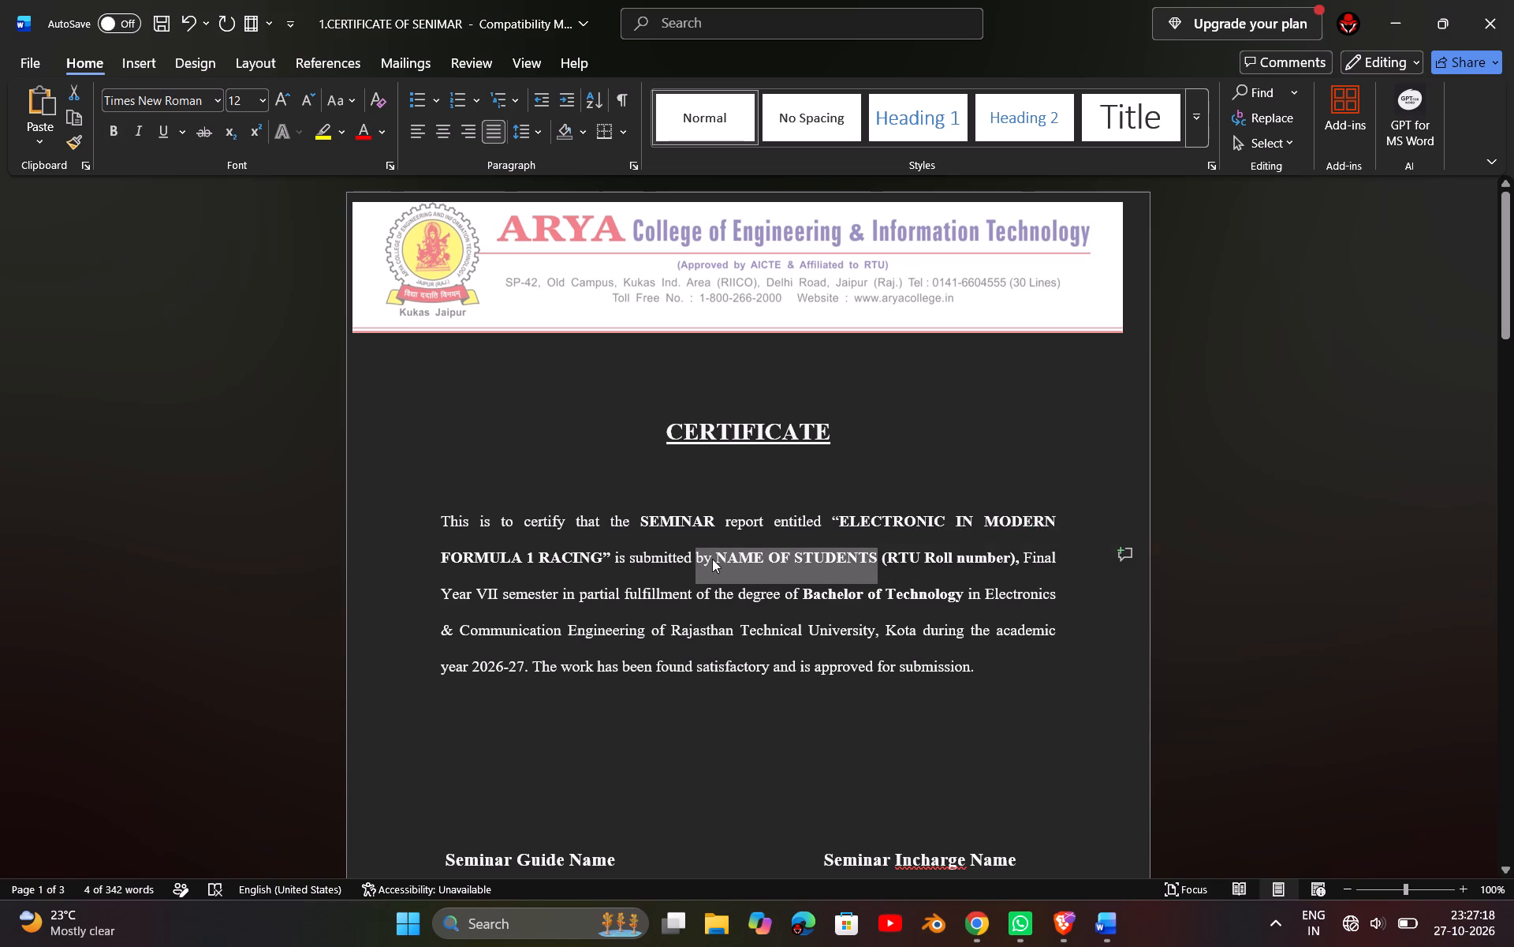
pyautogui.moveTo(712, 559); pyautogui.dragTo(725, 560)
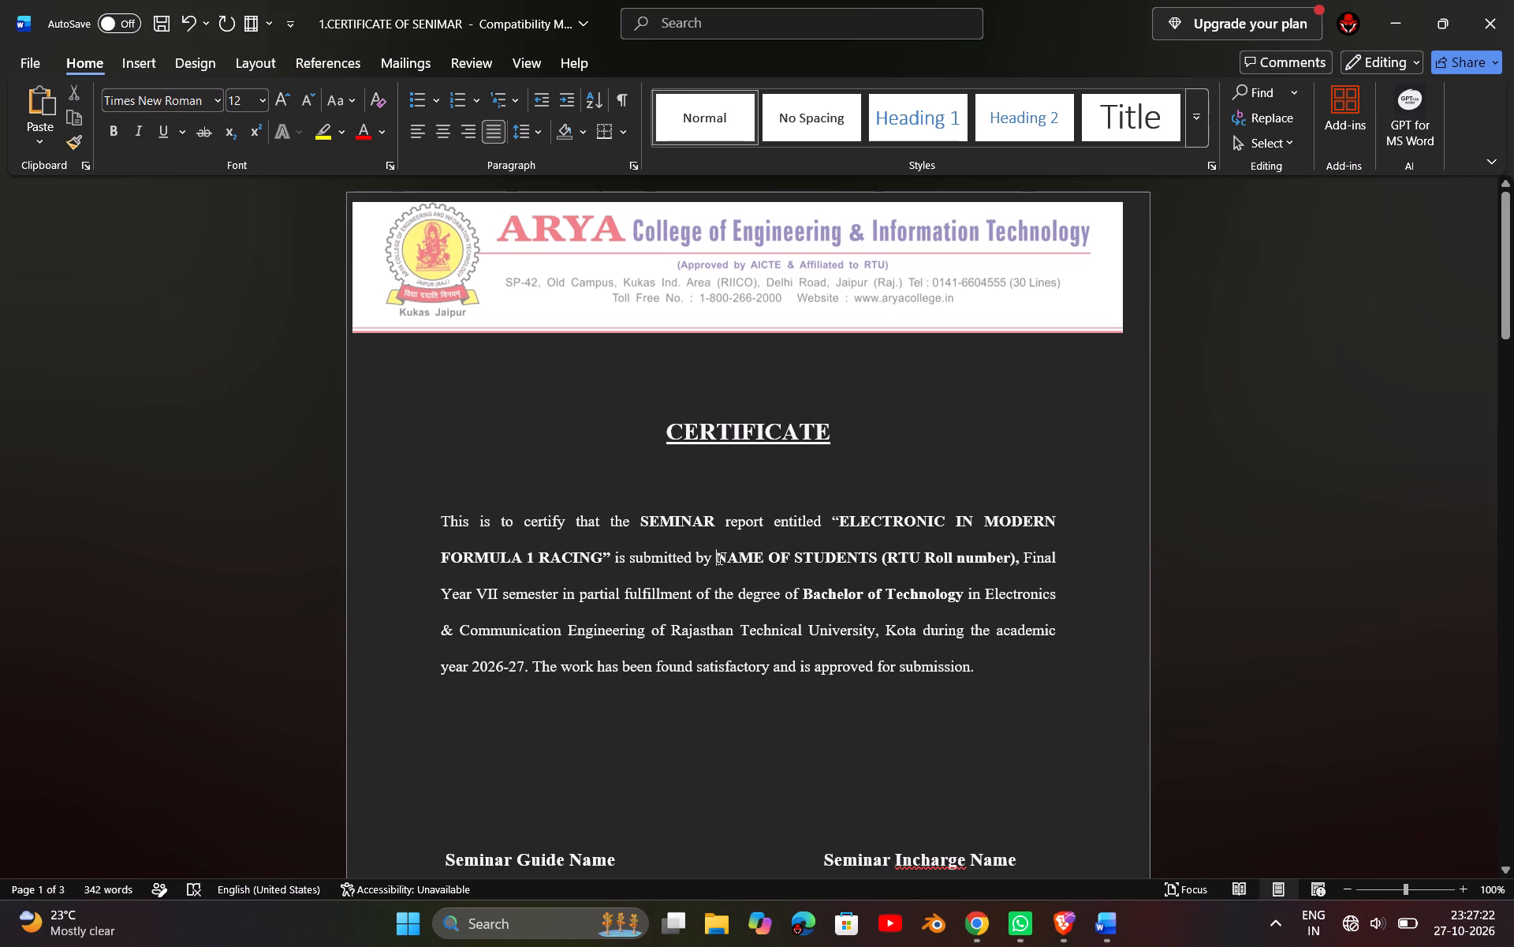
pyautogui.moveTo(718, 558); pyautogui.dragTo(817, 565)
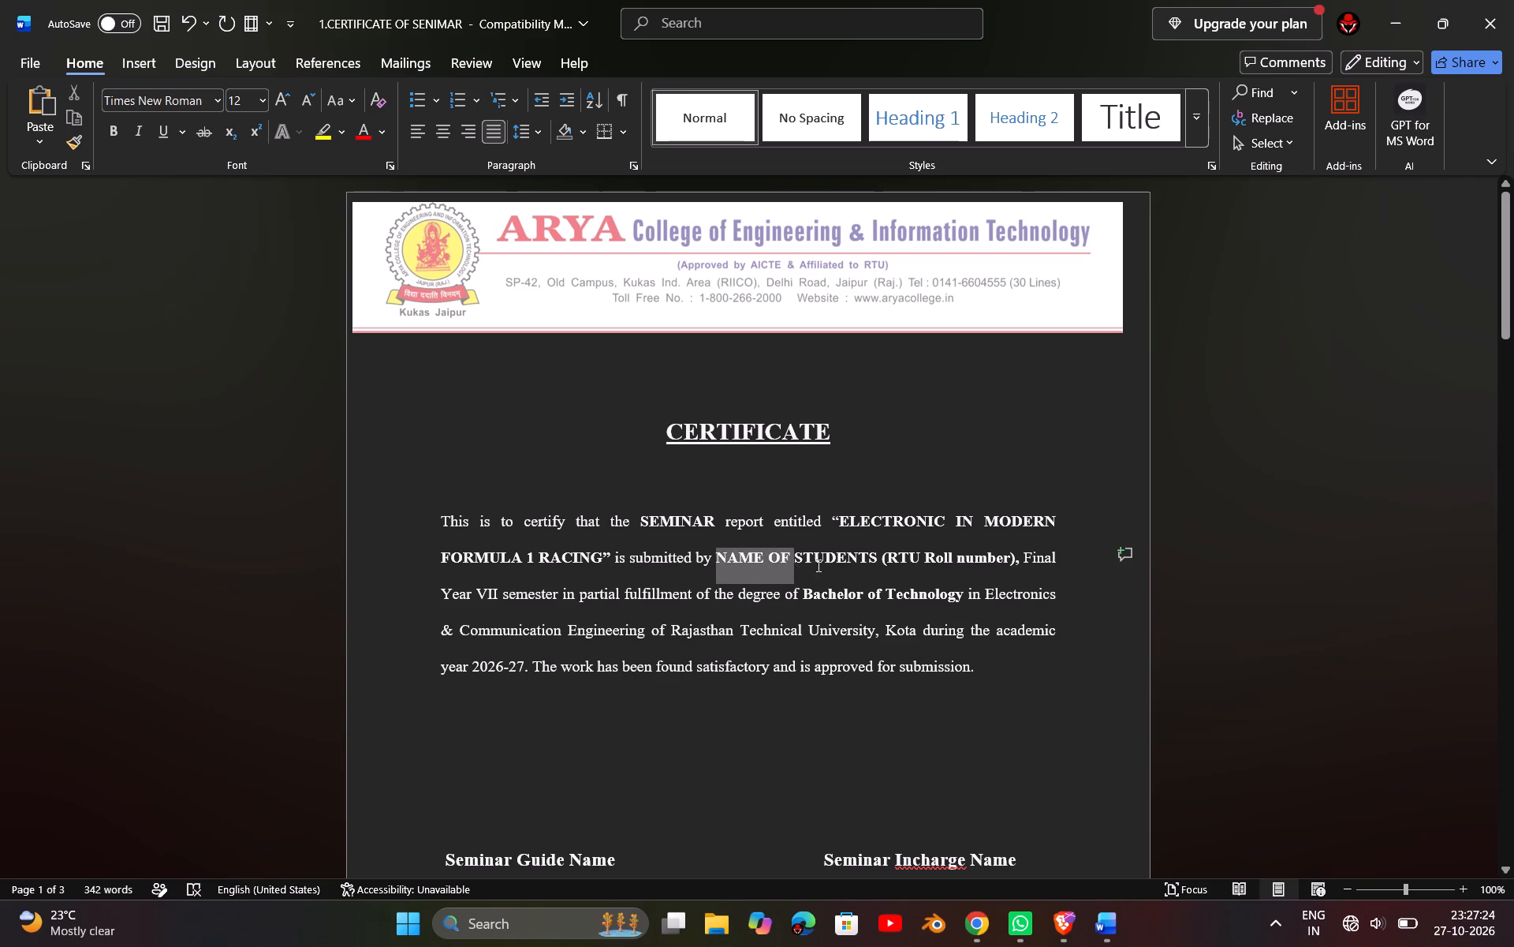
pyautogui.moveTo(817, 565); pyautogui.dragTo(852, 565)
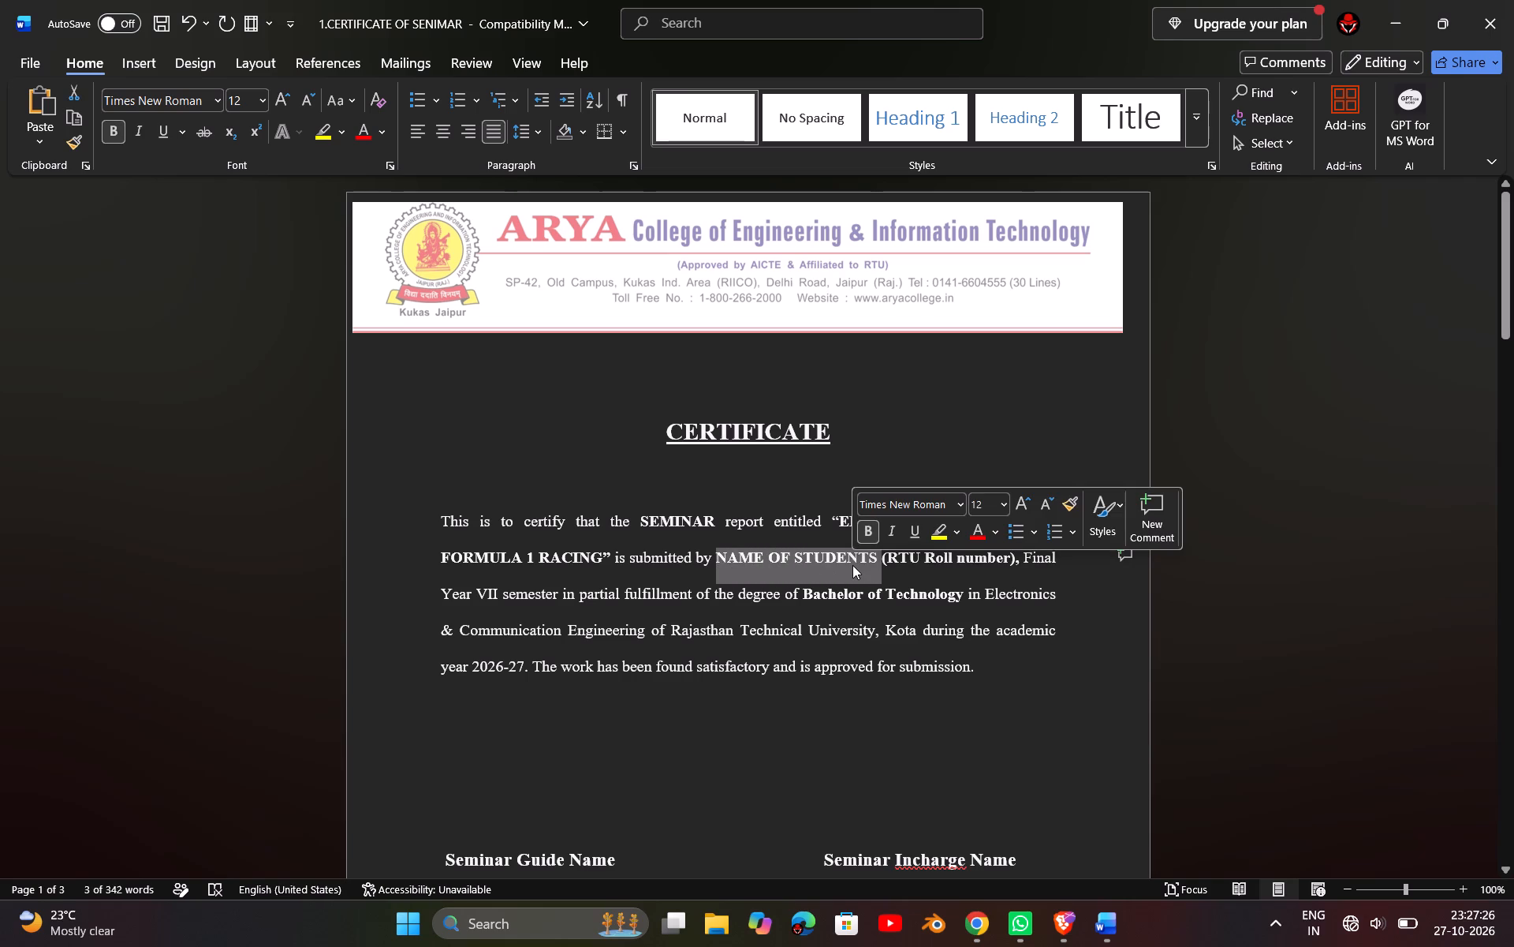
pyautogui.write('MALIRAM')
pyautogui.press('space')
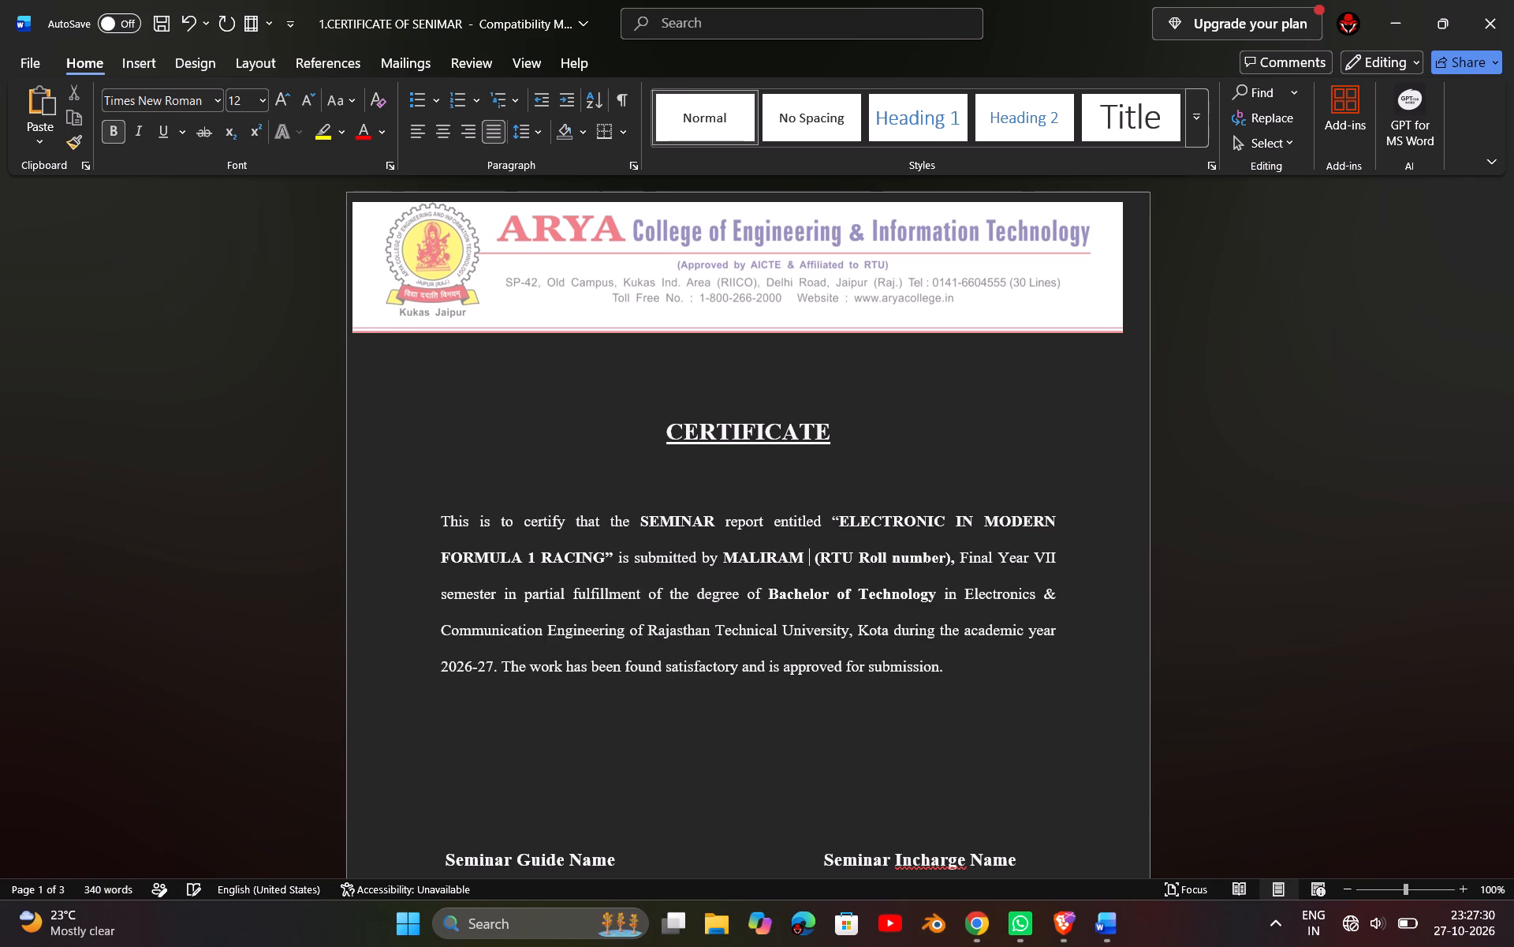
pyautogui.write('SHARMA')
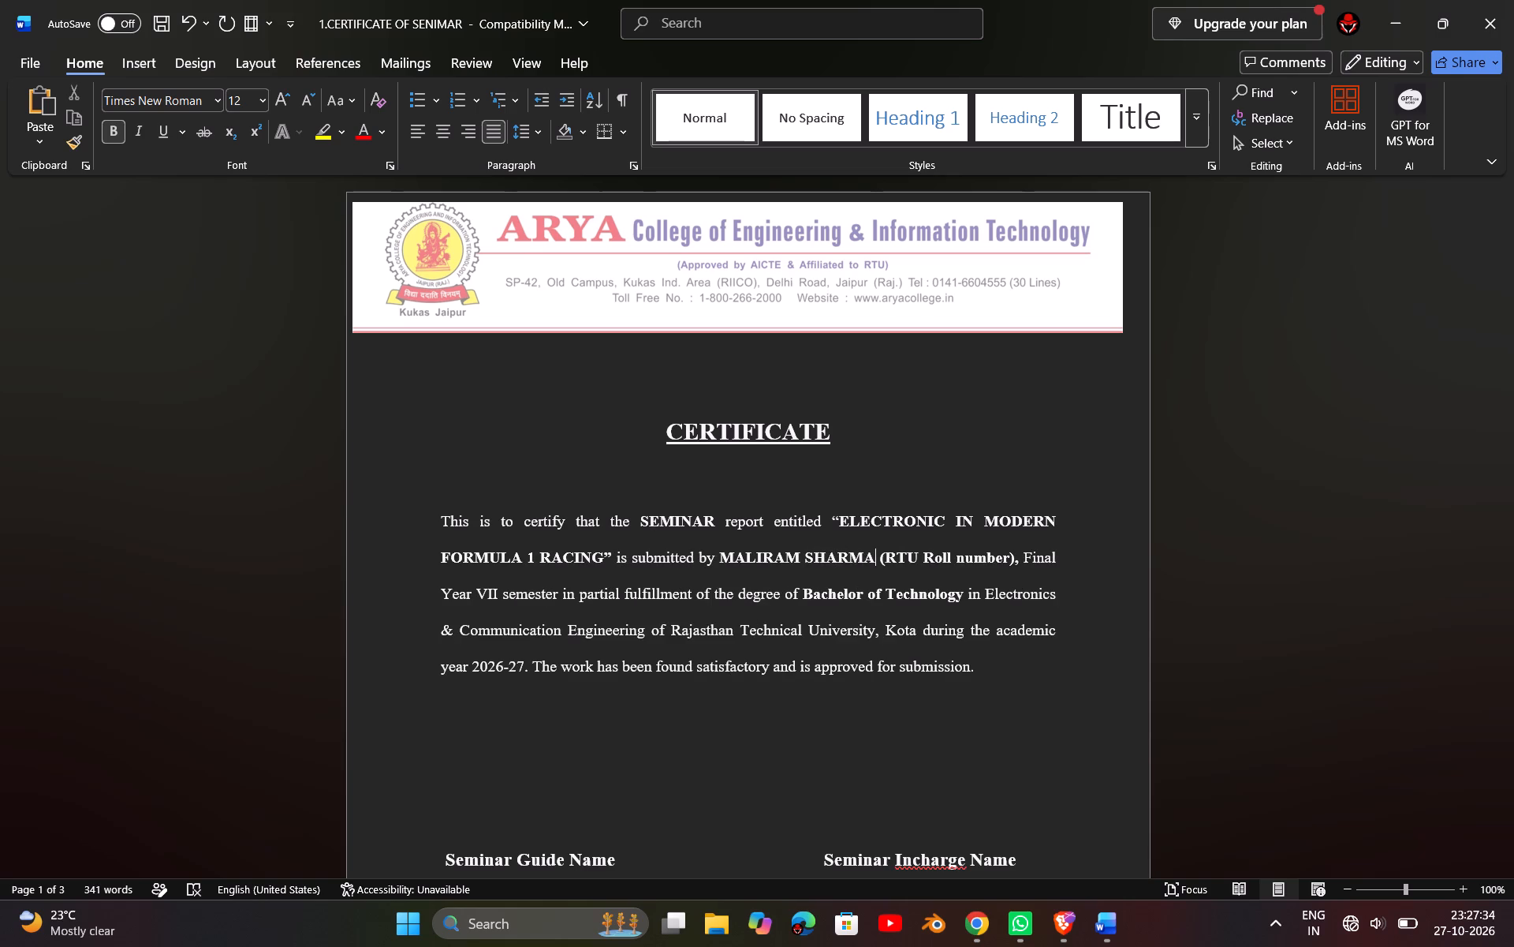
# Replace the "RTU Roll number" placeholder with the student's roll number, keeping the brackets after the student's name.
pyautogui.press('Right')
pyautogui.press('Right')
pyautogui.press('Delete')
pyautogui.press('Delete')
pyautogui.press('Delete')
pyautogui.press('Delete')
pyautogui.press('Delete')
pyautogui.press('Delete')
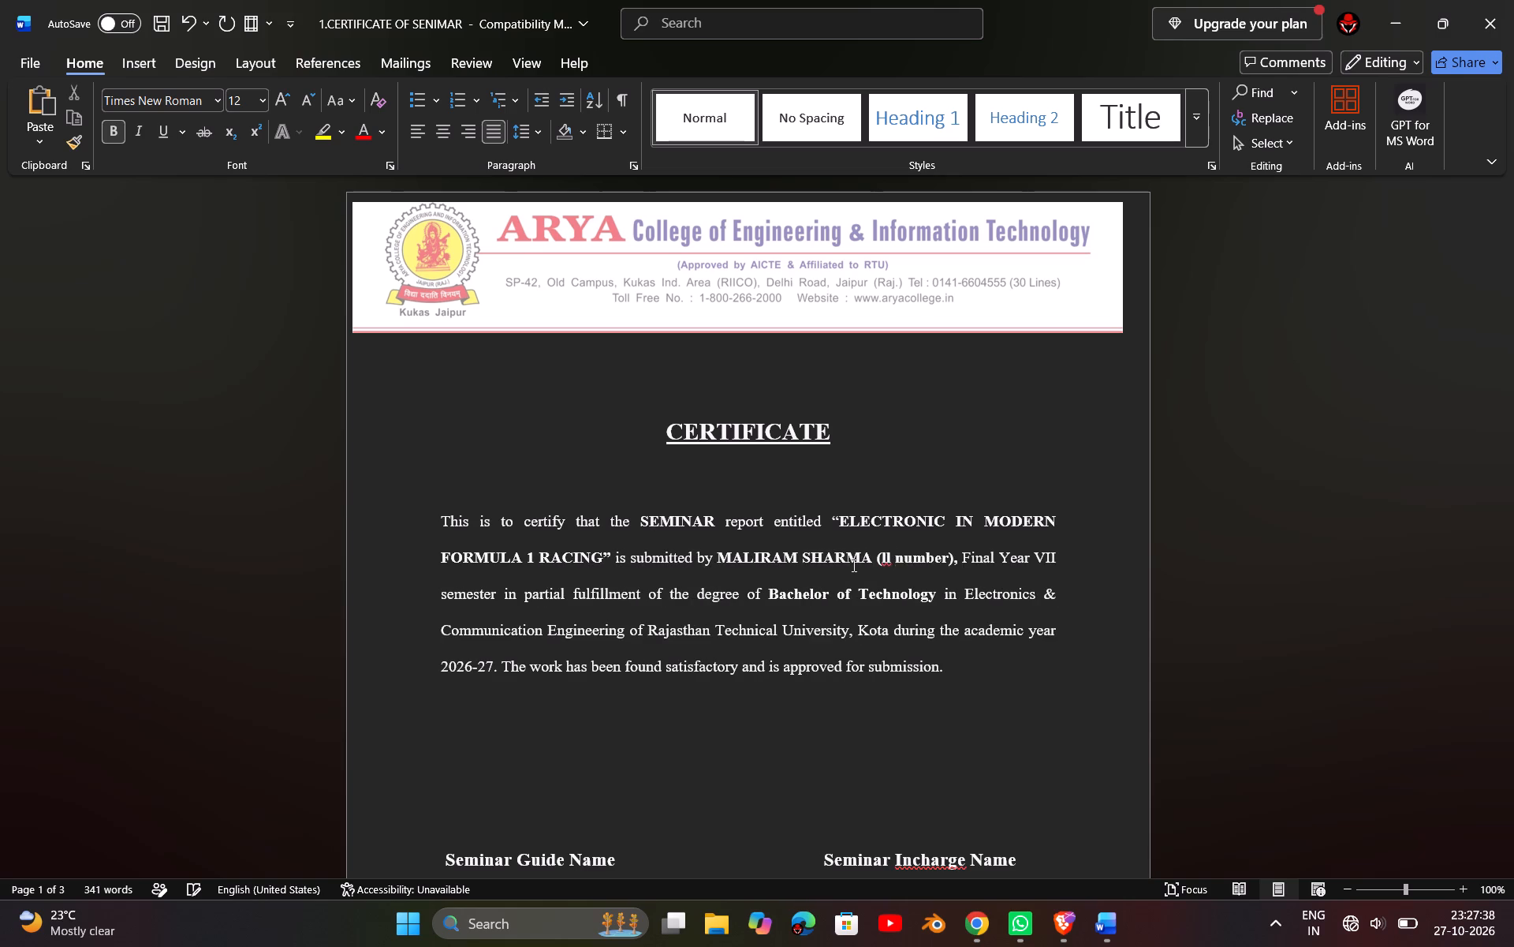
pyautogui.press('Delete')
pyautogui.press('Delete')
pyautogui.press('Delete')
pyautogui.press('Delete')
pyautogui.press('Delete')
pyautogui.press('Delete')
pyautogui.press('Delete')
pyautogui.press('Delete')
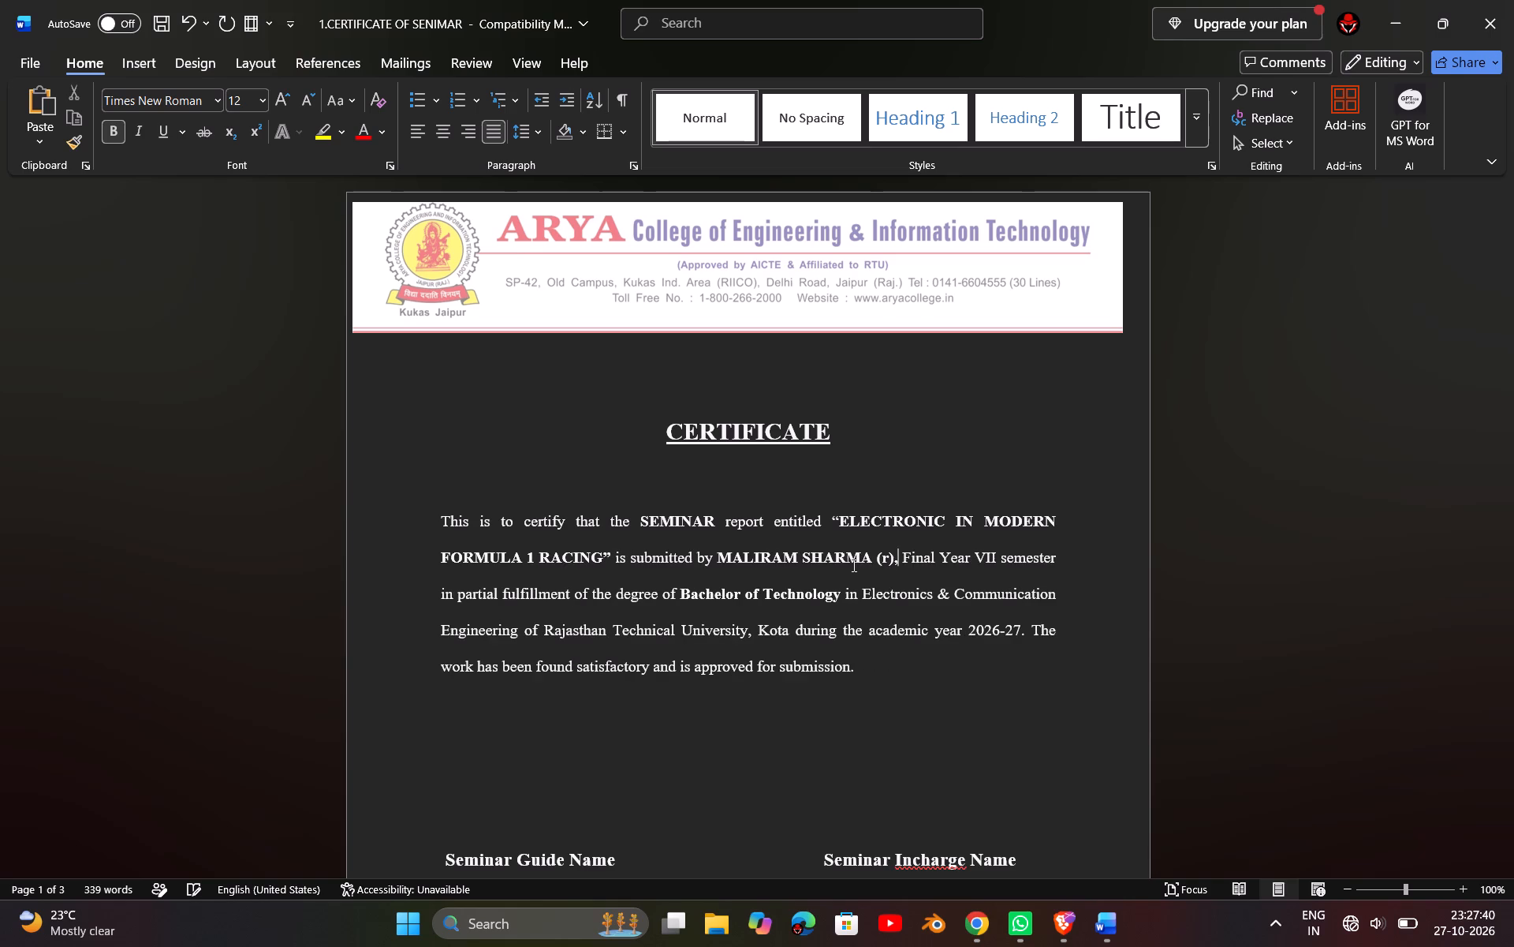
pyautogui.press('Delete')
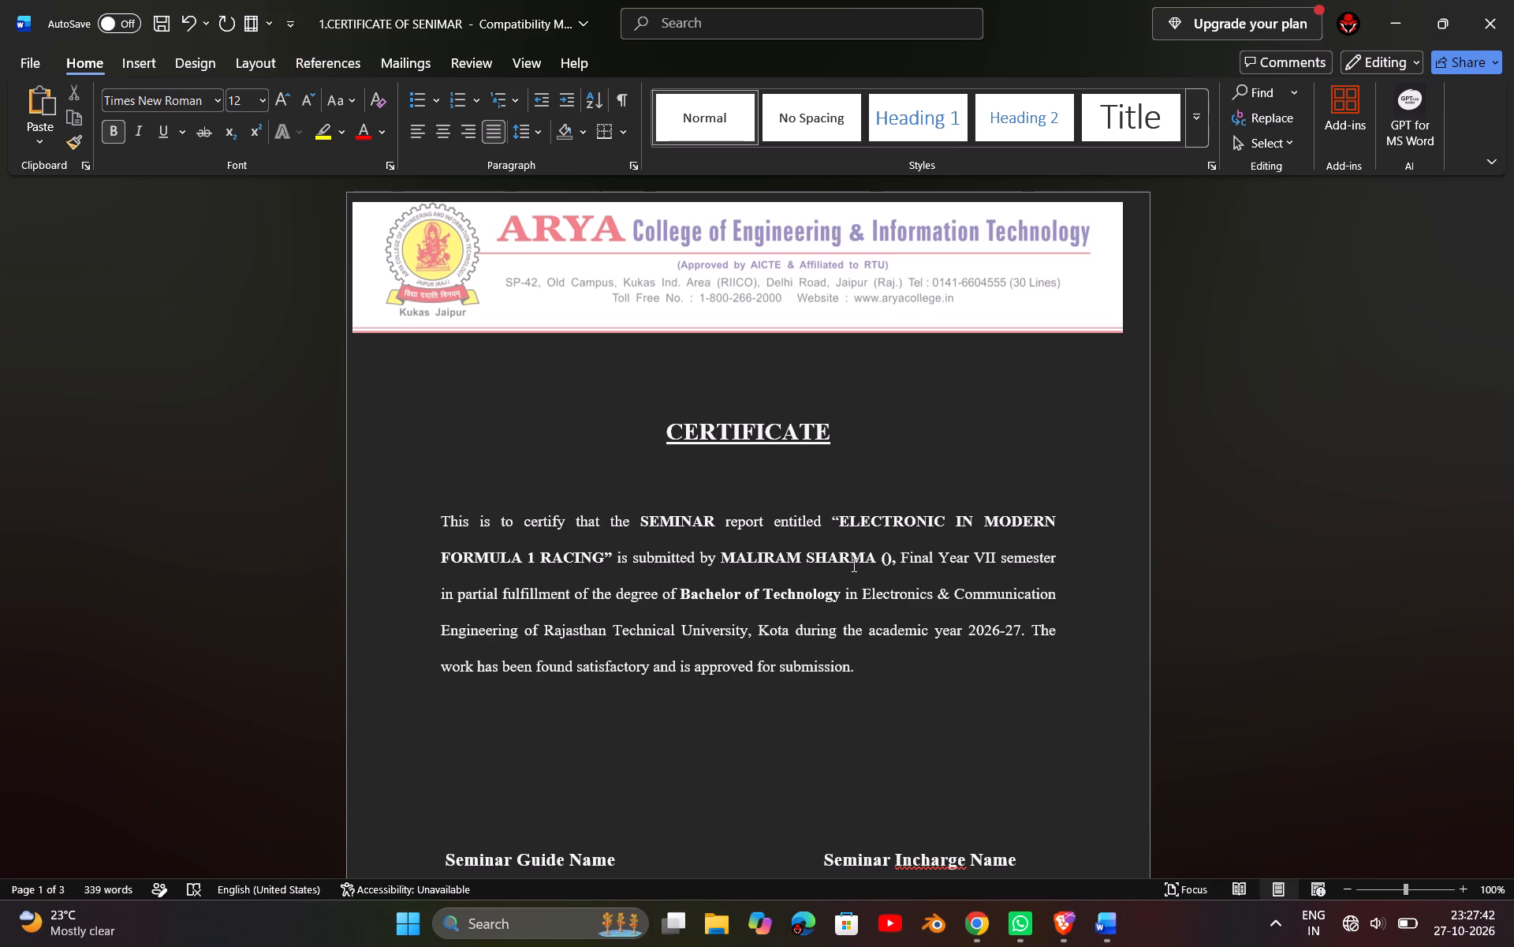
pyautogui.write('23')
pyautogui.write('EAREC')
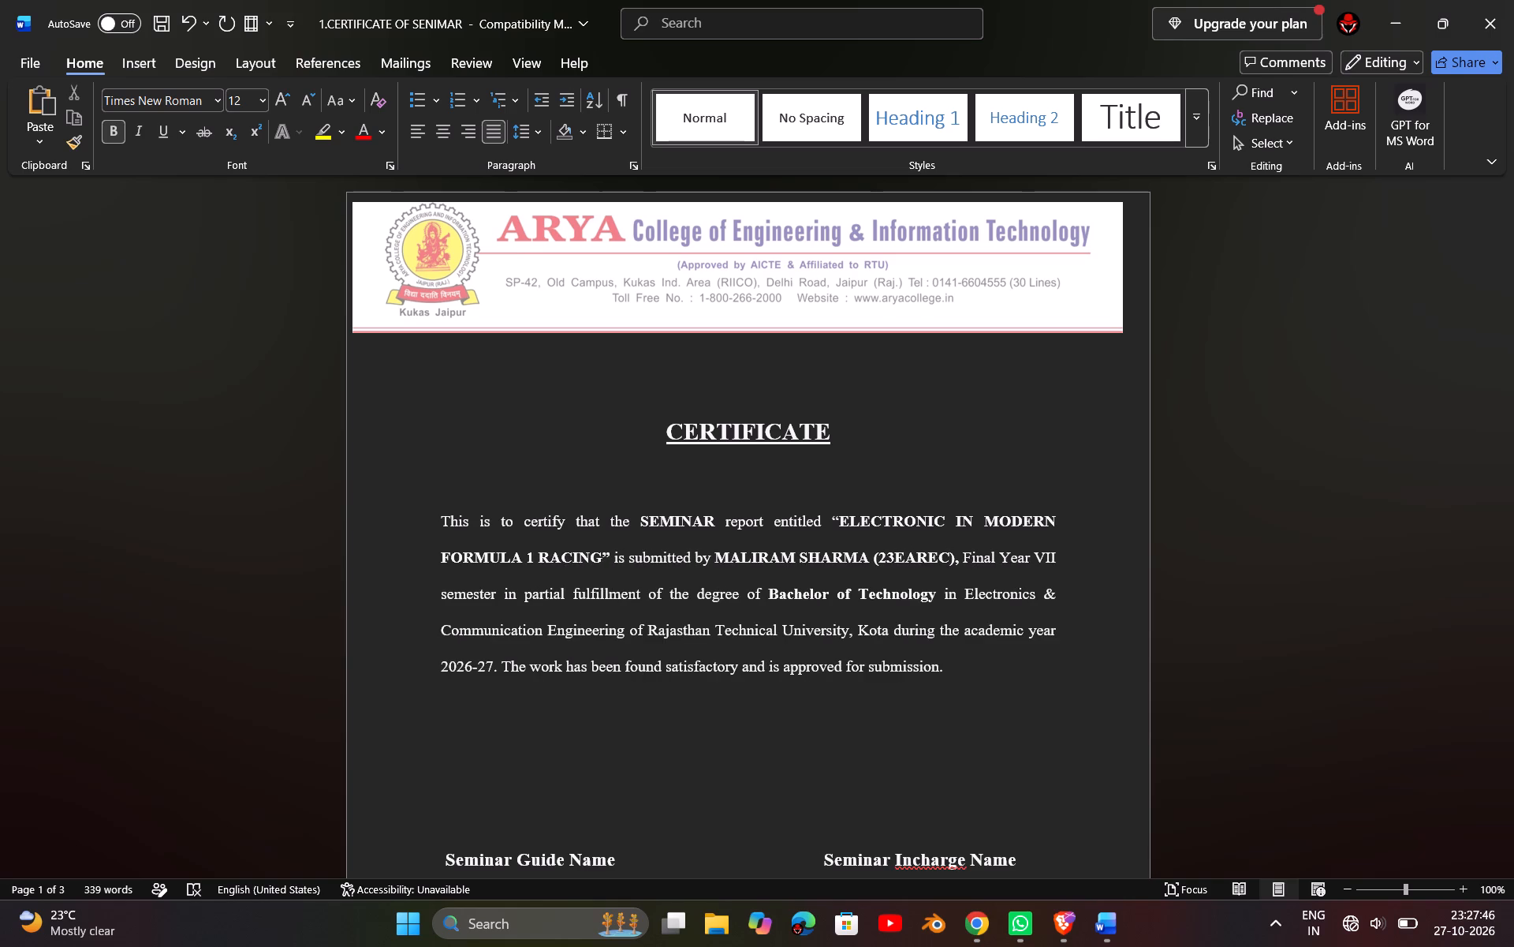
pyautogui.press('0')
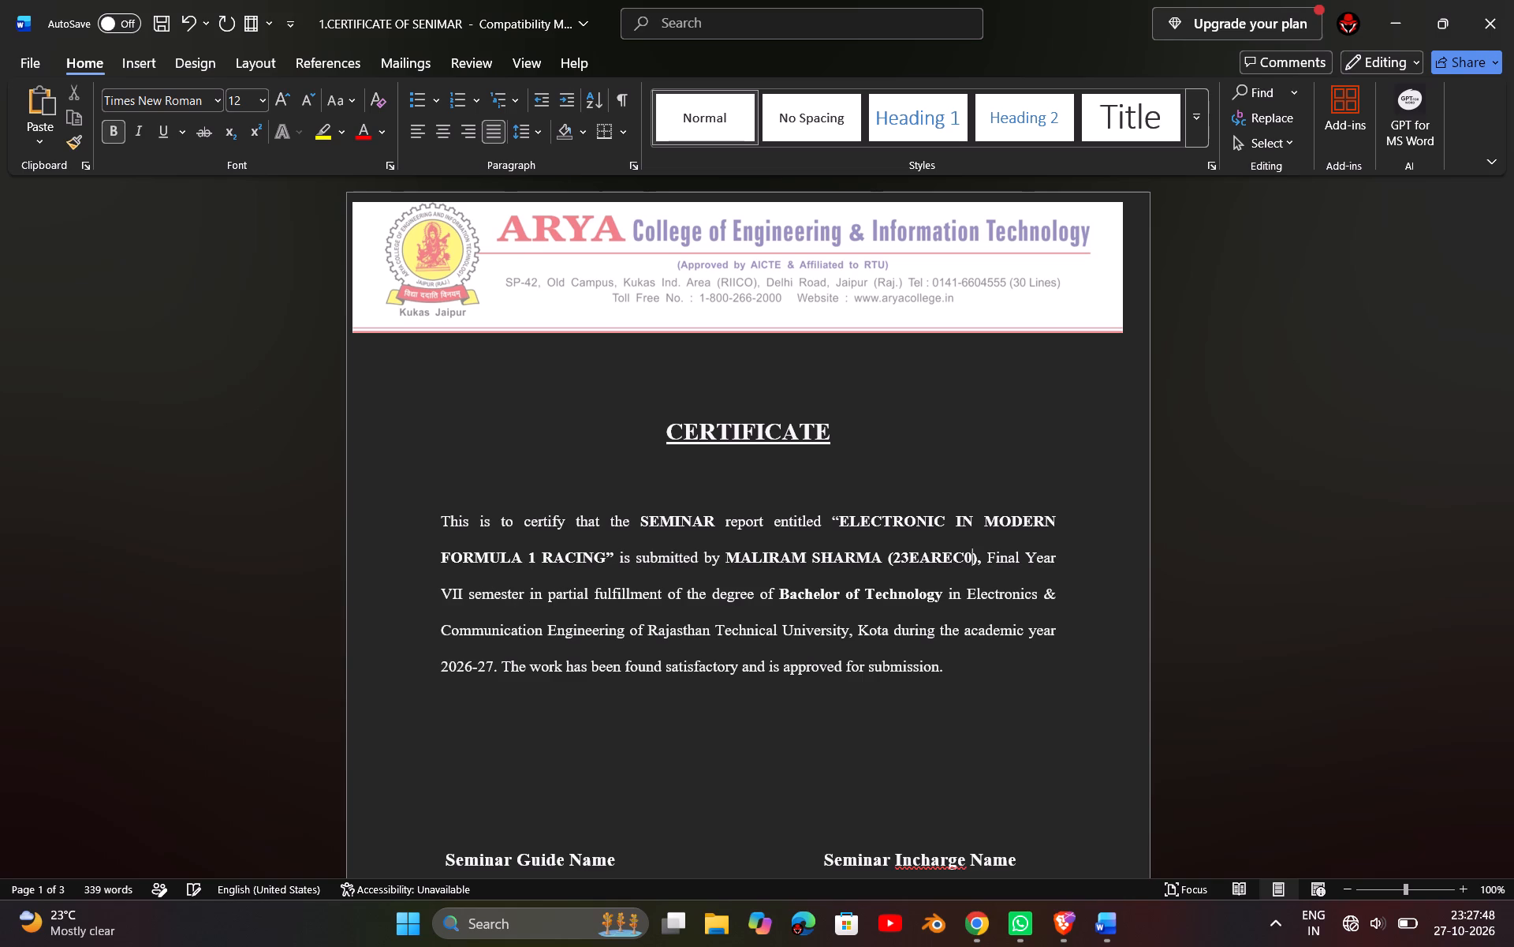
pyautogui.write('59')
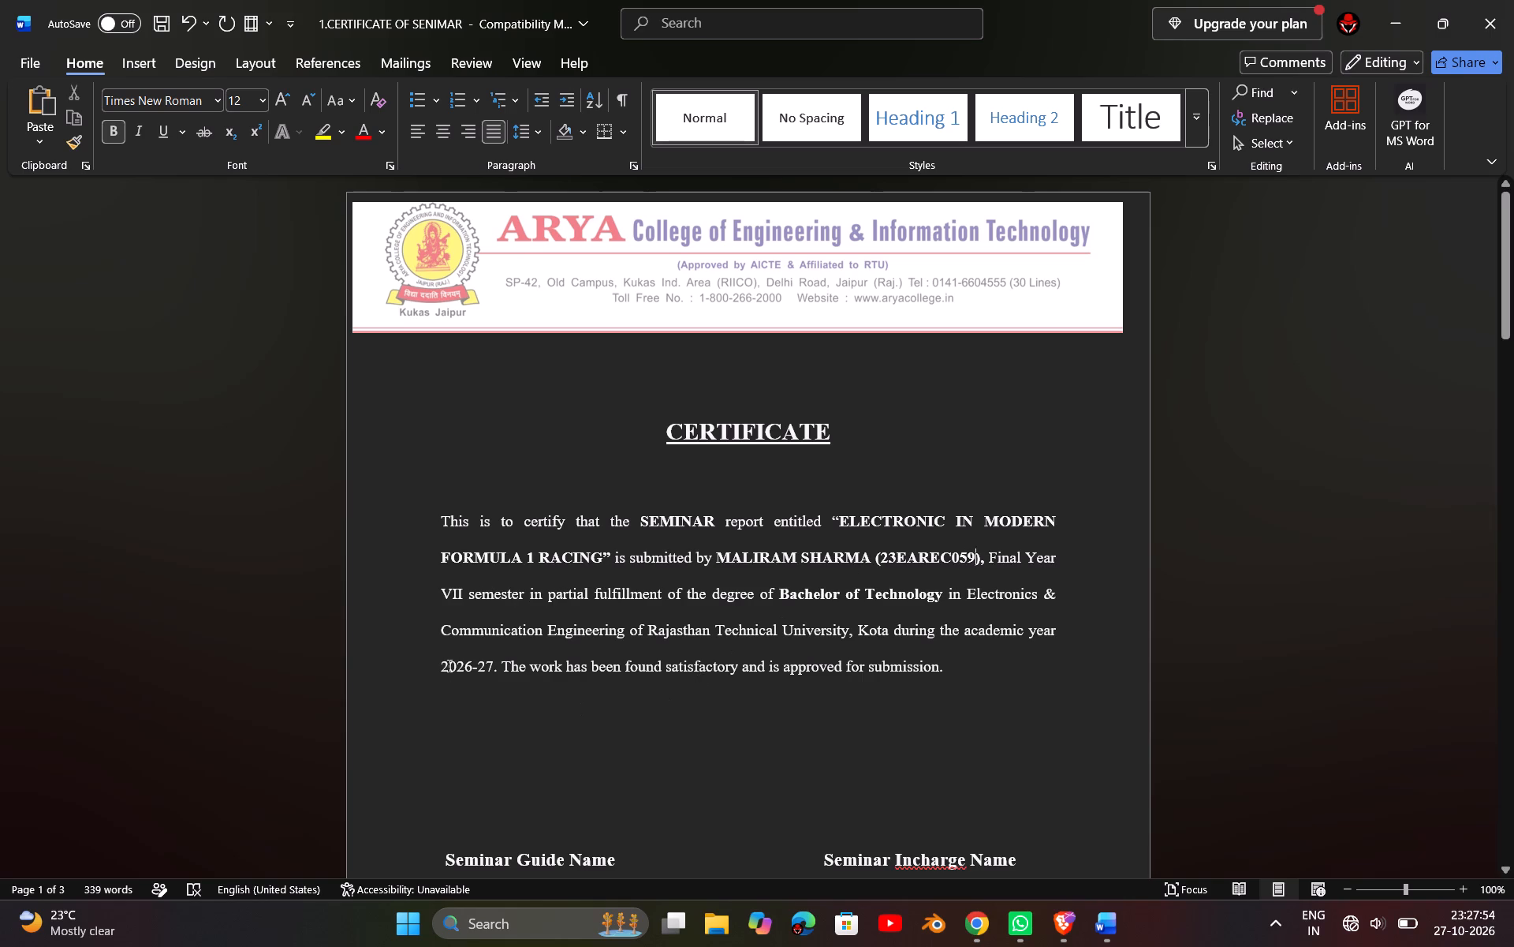
# Insert an empty line between the Seminar Guide Name / Seminar Incharge Name line and the Designation line.
pyautogui.scroll(-3, 514, 700)
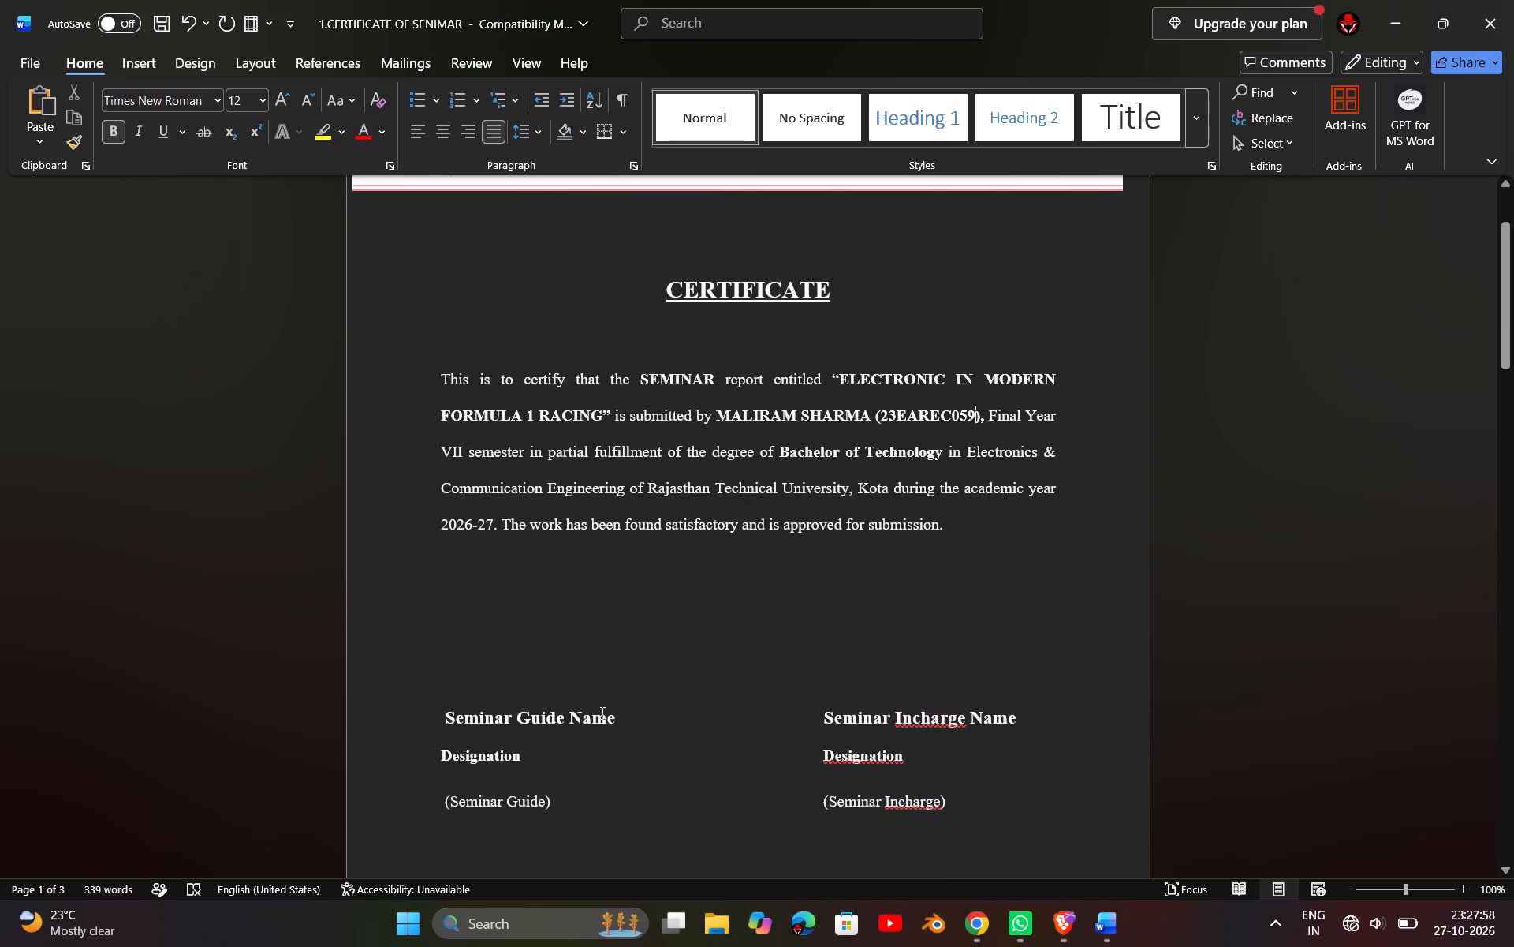
pyautogui.click(443, 743)
pyautogui.click(1018, 727)
pyautogui.press('Return')
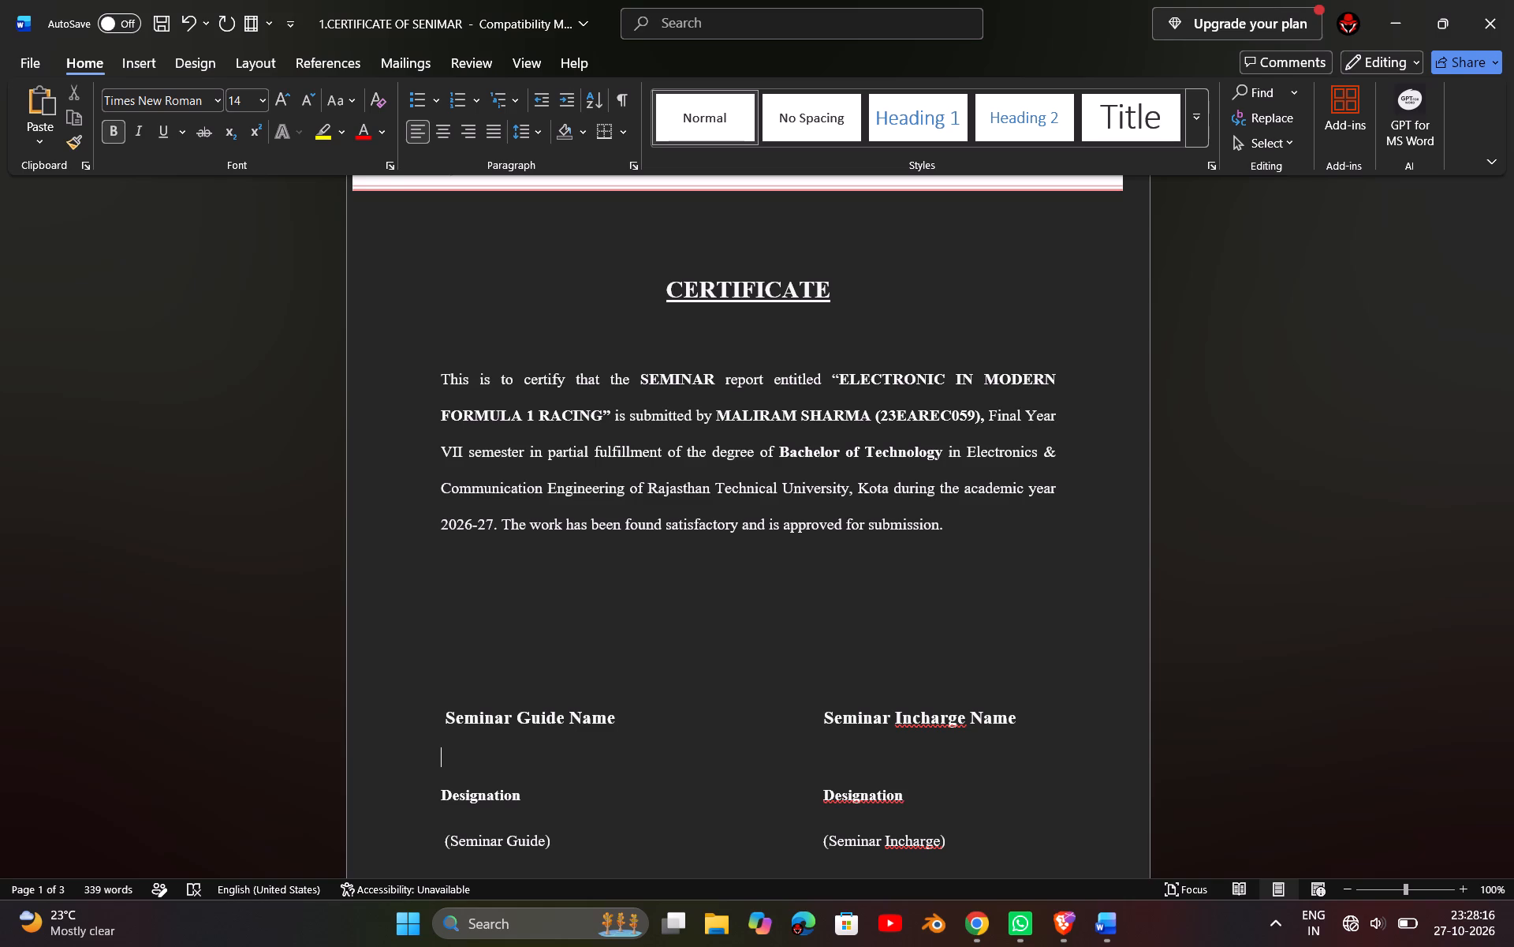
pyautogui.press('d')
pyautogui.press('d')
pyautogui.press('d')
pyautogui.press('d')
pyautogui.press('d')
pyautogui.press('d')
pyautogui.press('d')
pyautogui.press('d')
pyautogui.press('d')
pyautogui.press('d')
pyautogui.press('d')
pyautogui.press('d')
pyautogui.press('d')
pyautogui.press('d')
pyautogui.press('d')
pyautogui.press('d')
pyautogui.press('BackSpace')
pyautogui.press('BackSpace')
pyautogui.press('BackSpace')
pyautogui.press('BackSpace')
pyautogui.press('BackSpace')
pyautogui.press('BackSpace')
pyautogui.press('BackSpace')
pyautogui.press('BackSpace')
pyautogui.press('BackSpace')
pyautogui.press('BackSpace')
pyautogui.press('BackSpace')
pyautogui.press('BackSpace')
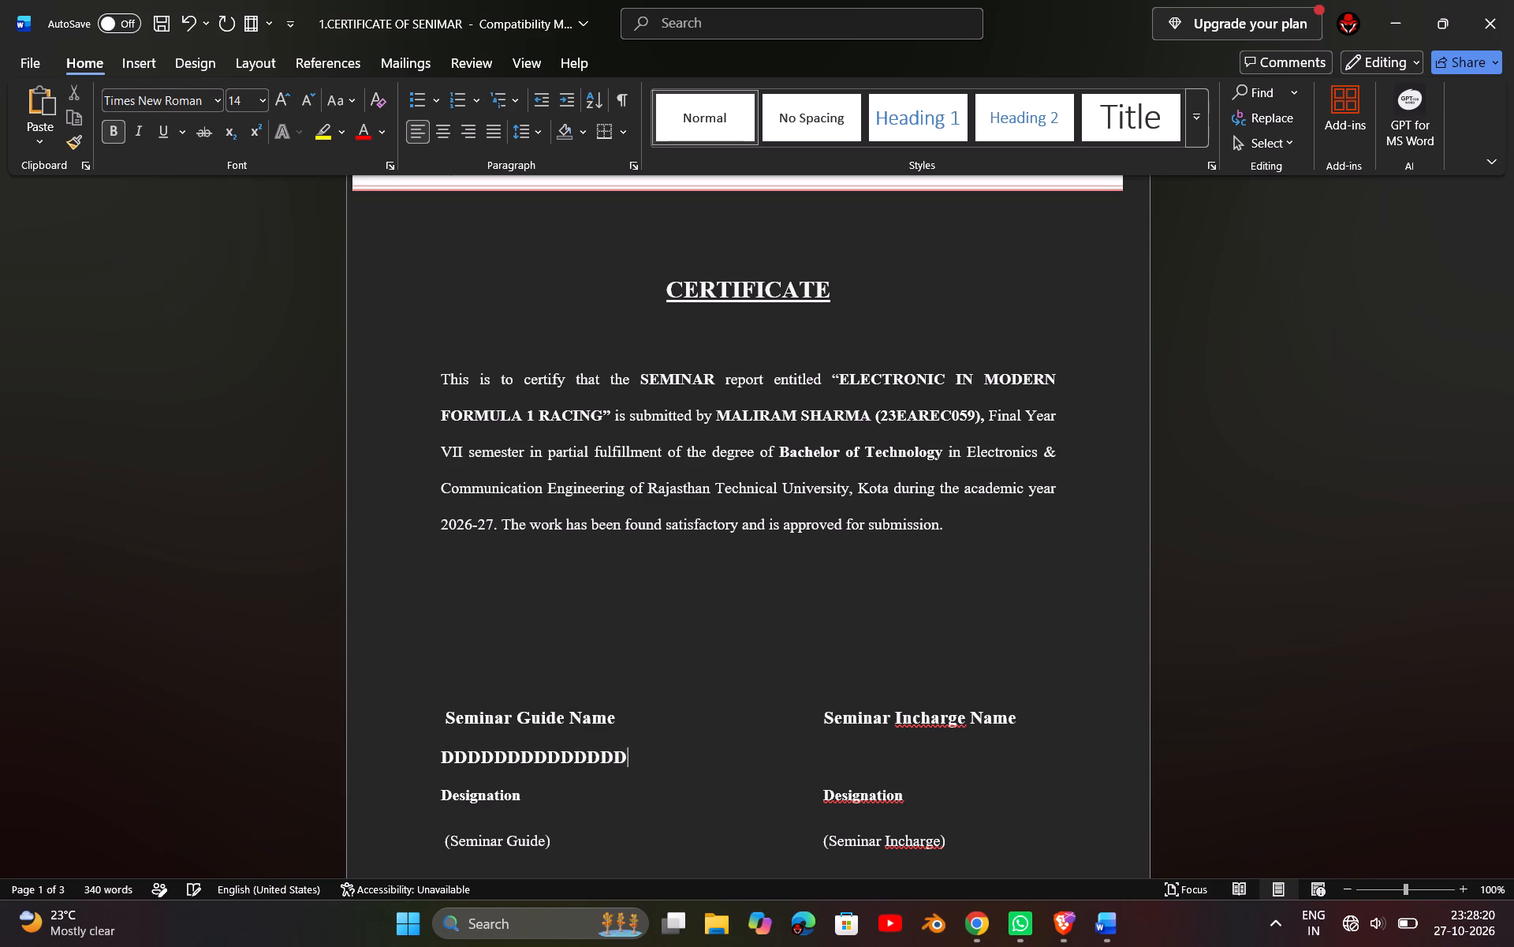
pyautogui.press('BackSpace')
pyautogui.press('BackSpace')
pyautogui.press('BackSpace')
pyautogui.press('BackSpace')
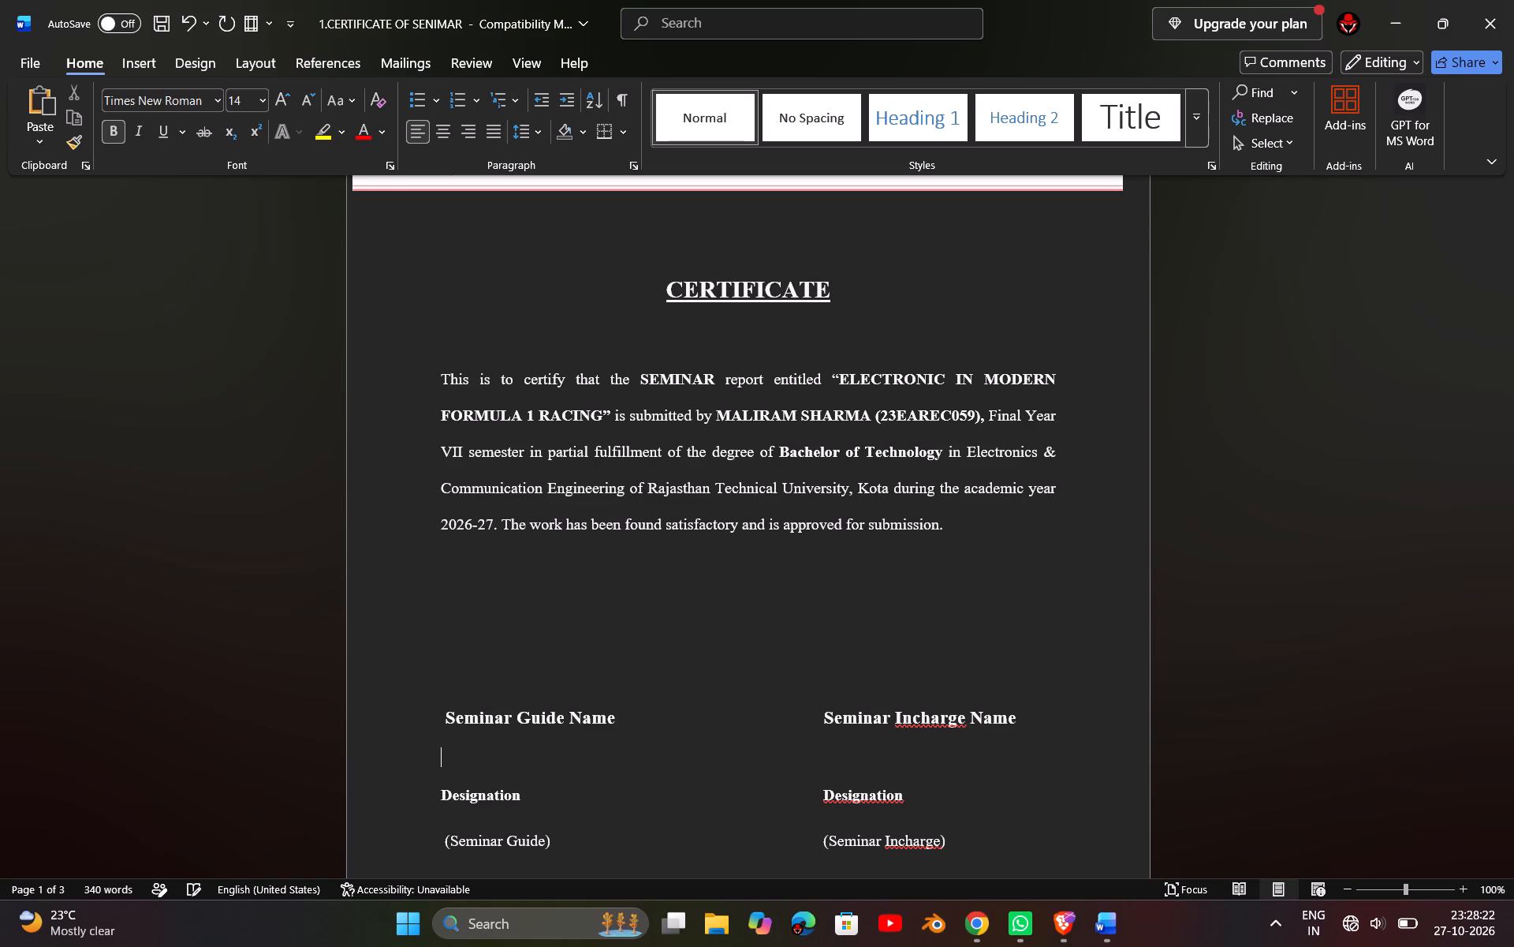
# Enter the seminar guide's full name with the title "Dr." on the empty line below Seminar Guide Name, capitalising each part.
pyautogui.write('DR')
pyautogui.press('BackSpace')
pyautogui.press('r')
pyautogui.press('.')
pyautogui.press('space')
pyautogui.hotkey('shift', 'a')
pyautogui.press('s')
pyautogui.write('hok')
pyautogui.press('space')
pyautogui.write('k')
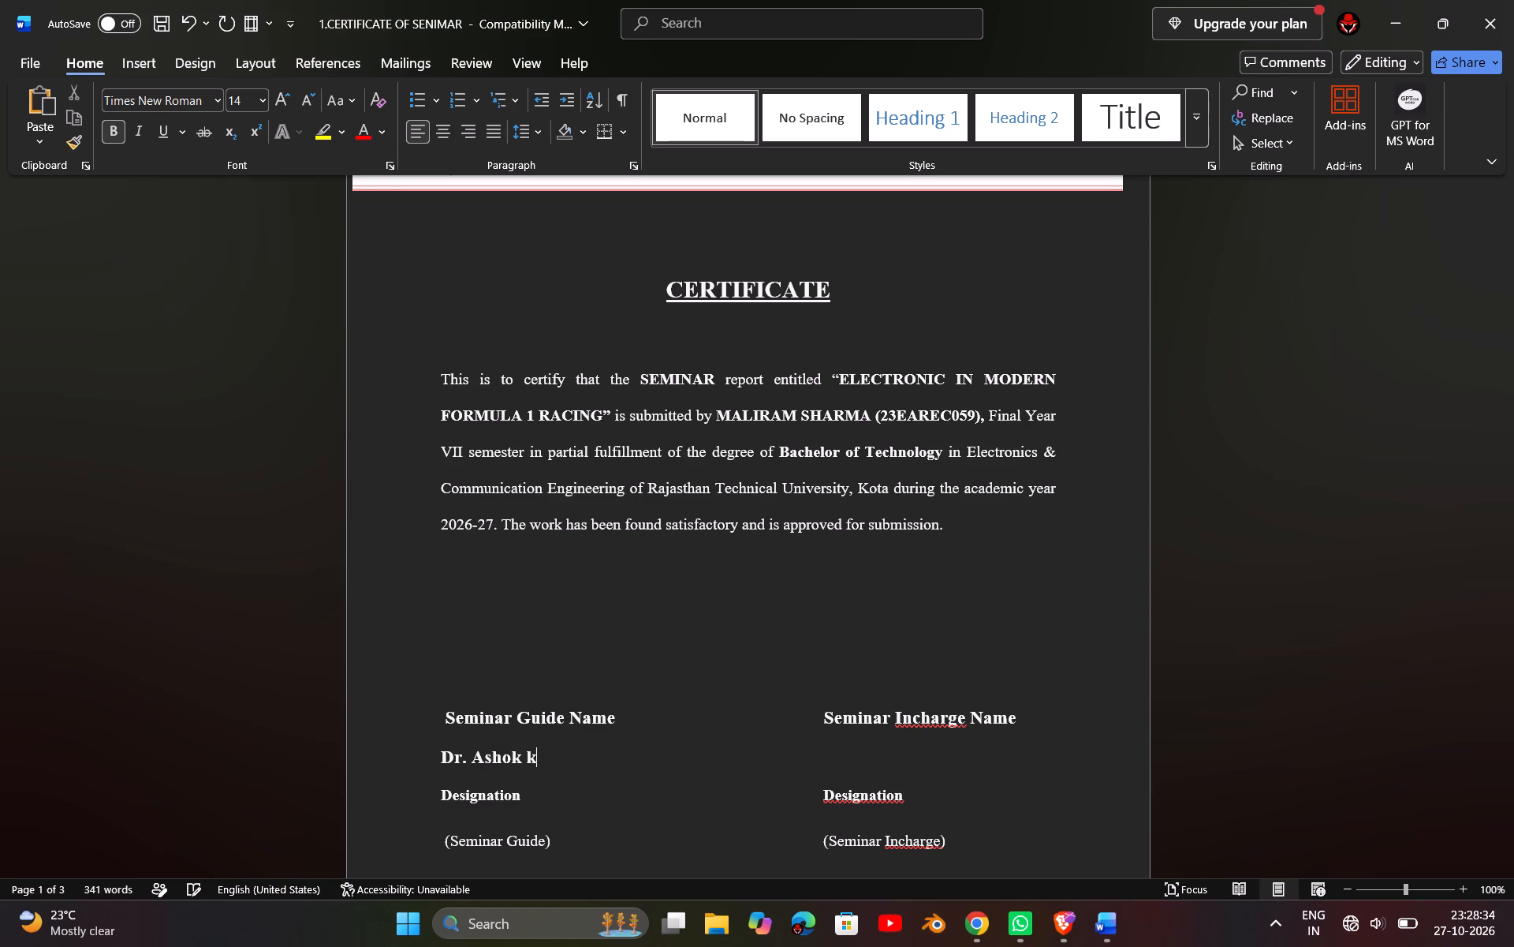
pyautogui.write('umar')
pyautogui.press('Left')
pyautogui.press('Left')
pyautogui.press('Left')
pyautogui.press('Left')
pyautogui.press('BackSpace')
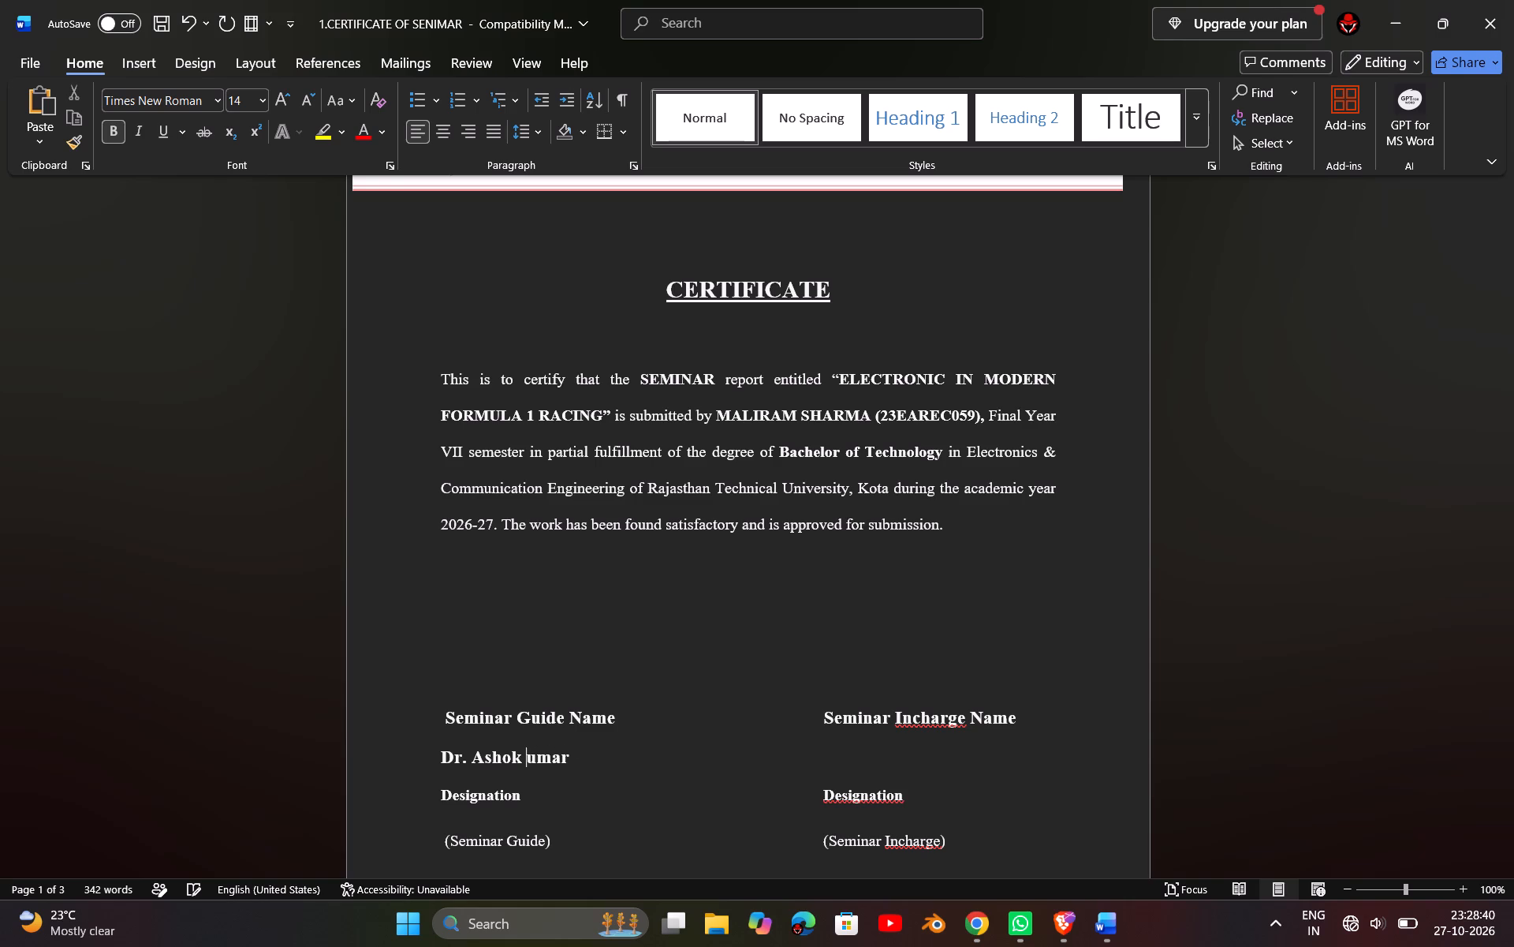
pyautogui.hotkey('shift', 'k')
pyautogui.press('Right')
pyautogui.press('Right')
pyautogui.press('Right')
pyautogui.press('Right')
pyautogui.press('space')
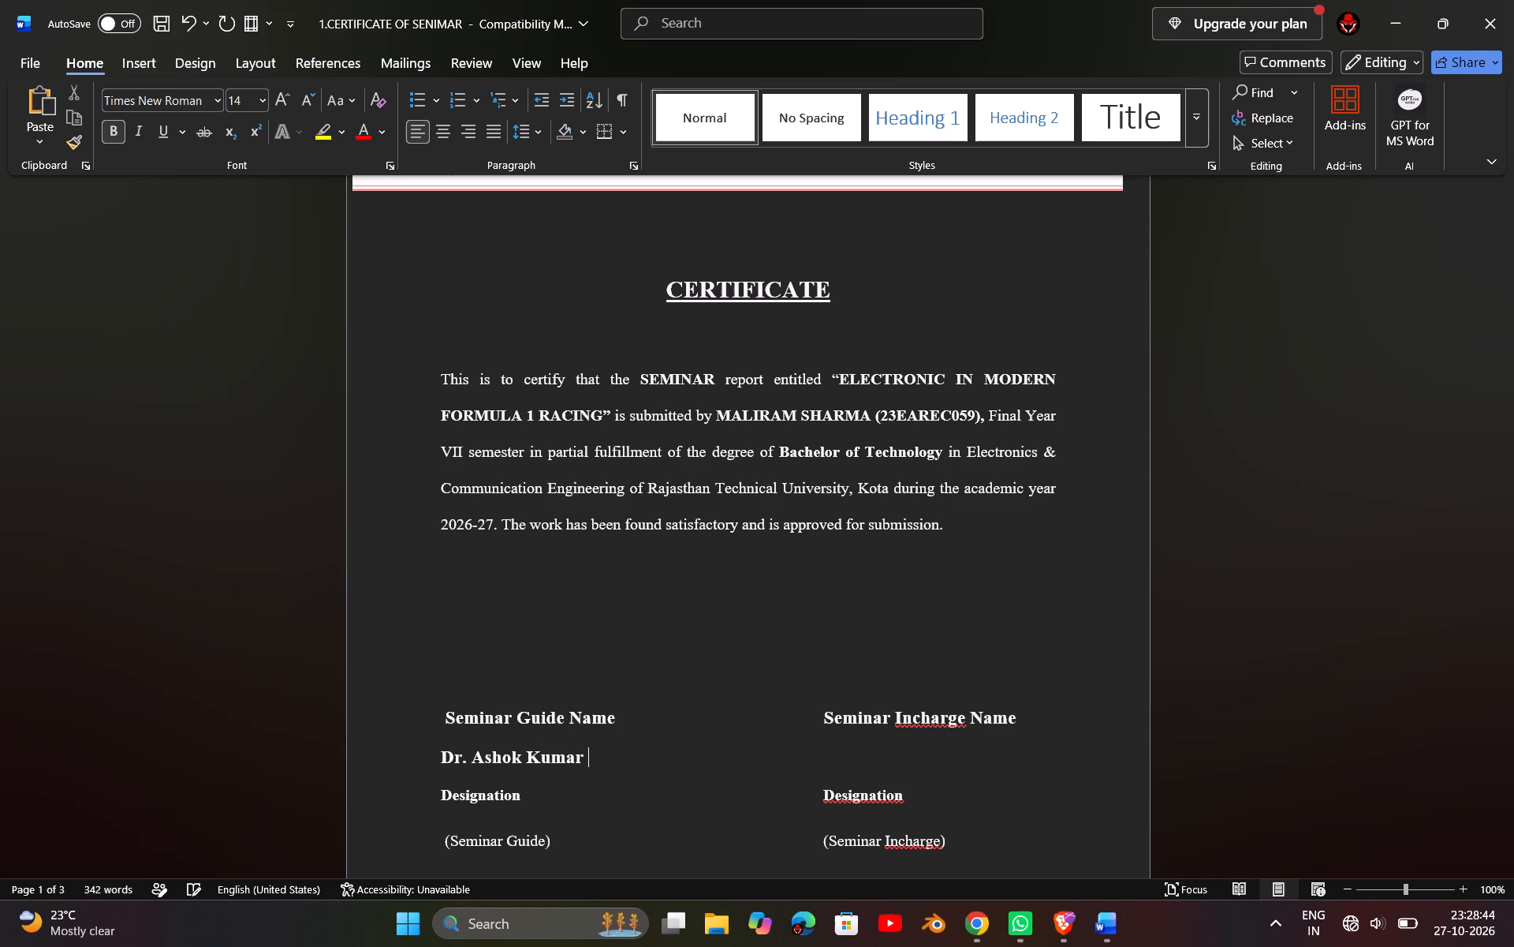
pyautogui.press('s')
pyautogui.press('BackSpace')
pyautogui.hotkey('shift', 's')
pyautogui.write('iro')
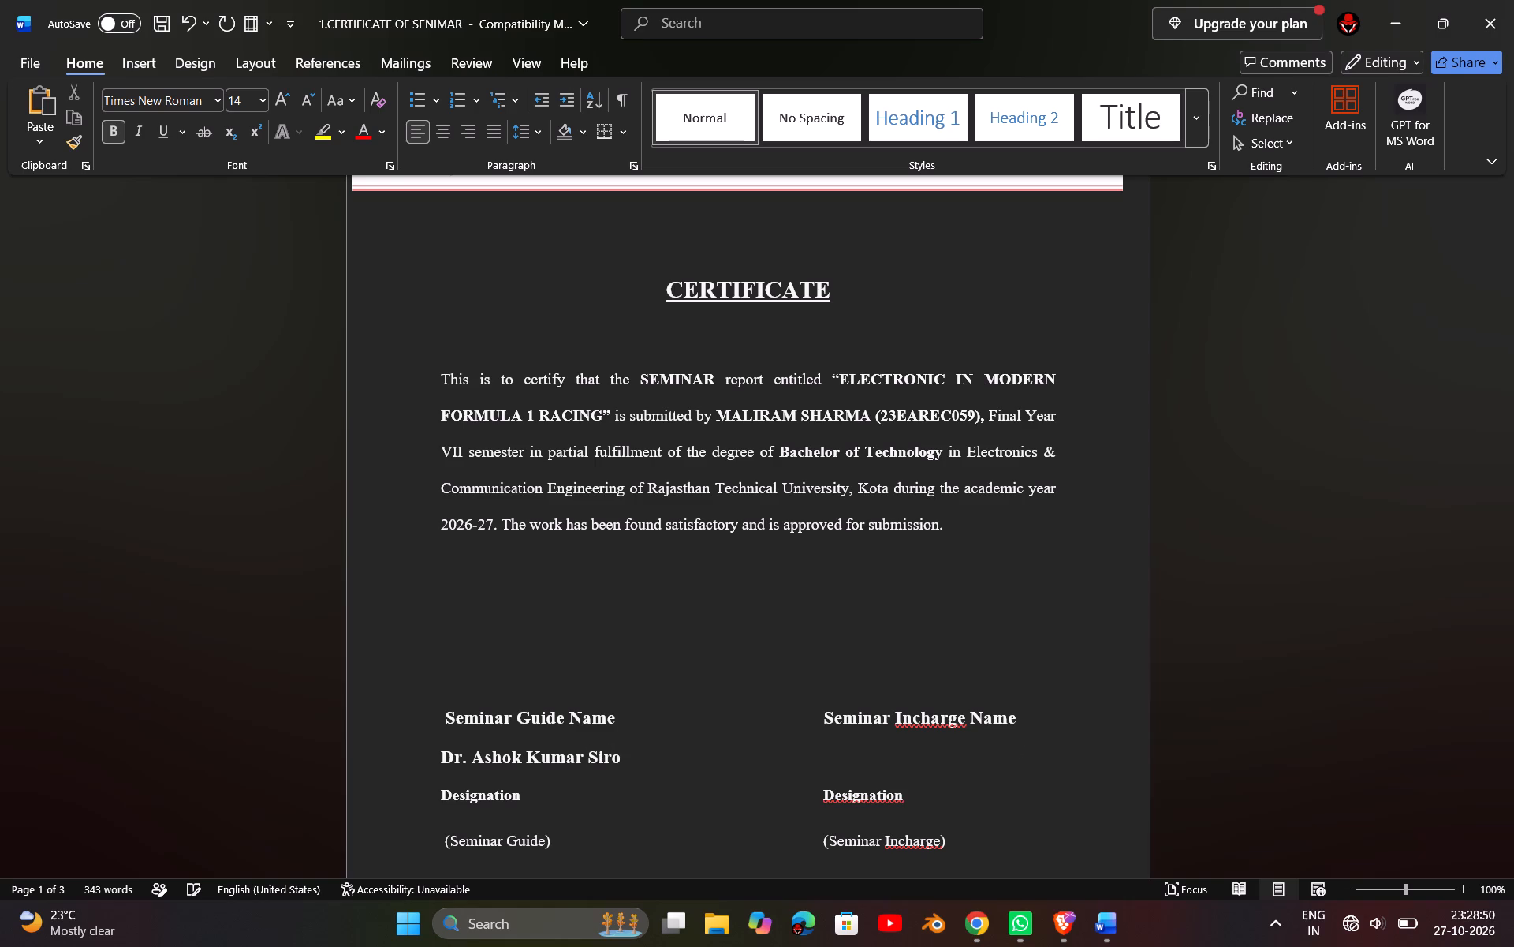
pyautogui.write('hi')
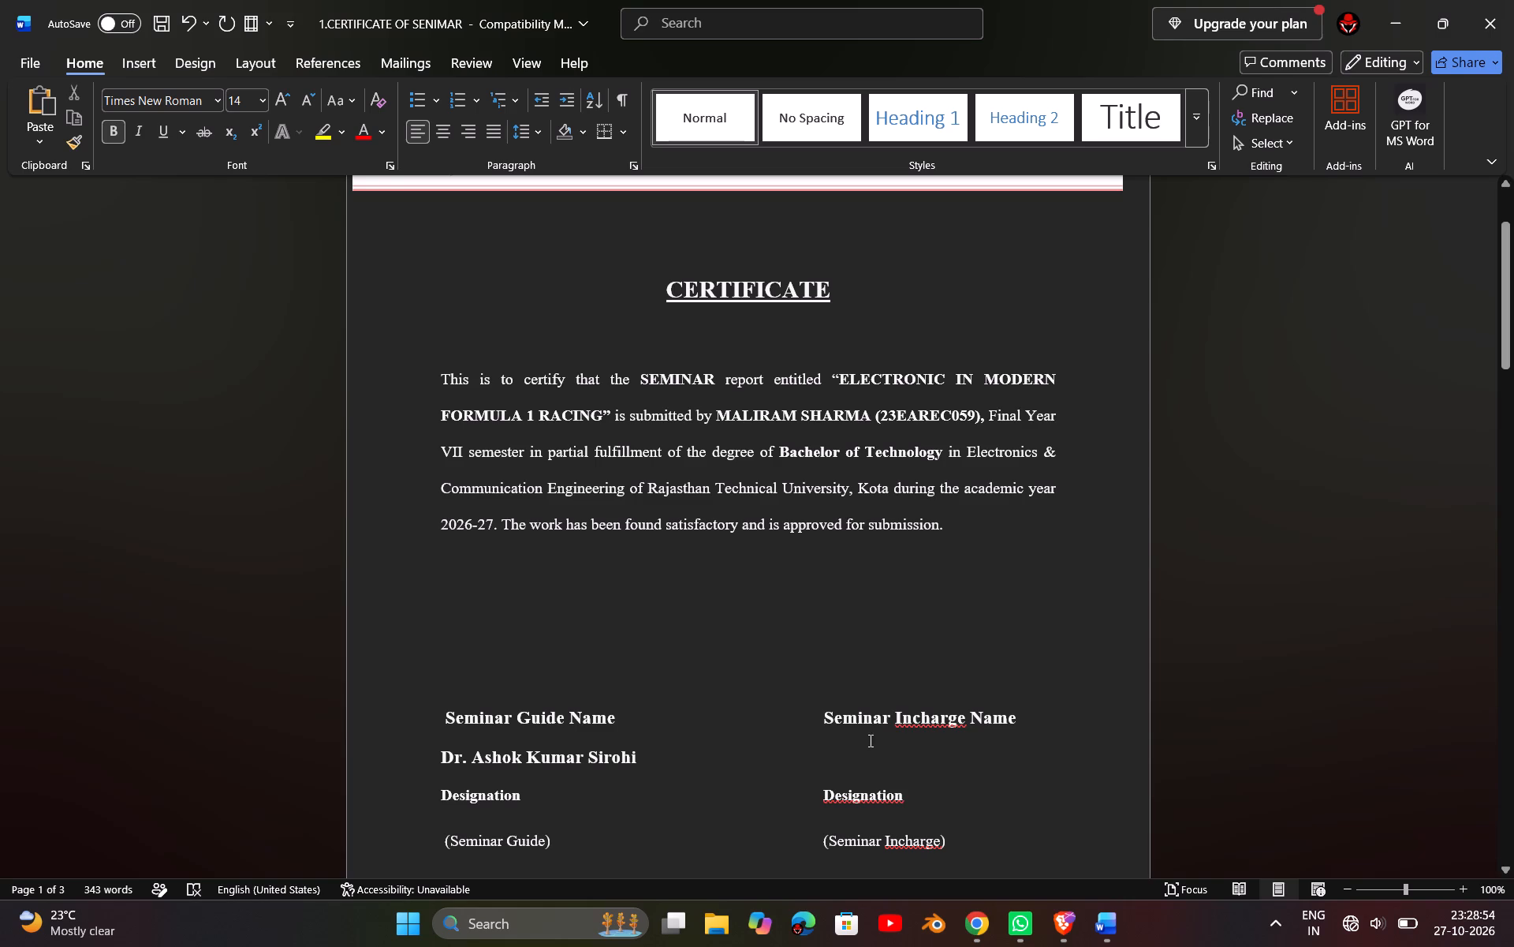
# On the same line, space across to align below Seminar Incharge Name and enter the incharge's full name with the title "Er.".
pyautogui.click(825, 764)
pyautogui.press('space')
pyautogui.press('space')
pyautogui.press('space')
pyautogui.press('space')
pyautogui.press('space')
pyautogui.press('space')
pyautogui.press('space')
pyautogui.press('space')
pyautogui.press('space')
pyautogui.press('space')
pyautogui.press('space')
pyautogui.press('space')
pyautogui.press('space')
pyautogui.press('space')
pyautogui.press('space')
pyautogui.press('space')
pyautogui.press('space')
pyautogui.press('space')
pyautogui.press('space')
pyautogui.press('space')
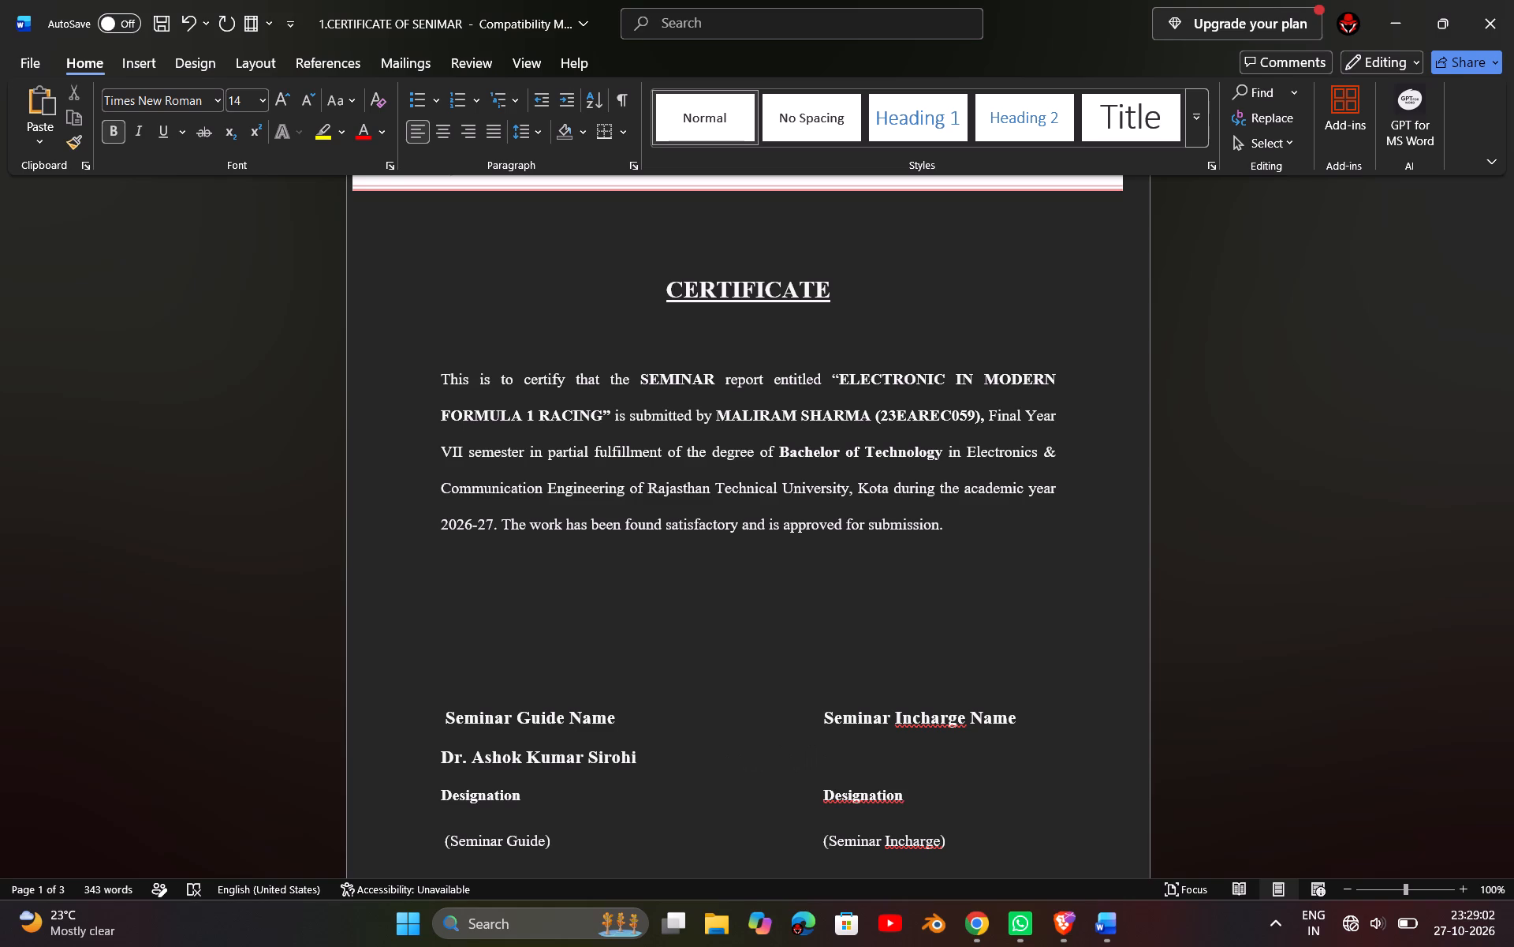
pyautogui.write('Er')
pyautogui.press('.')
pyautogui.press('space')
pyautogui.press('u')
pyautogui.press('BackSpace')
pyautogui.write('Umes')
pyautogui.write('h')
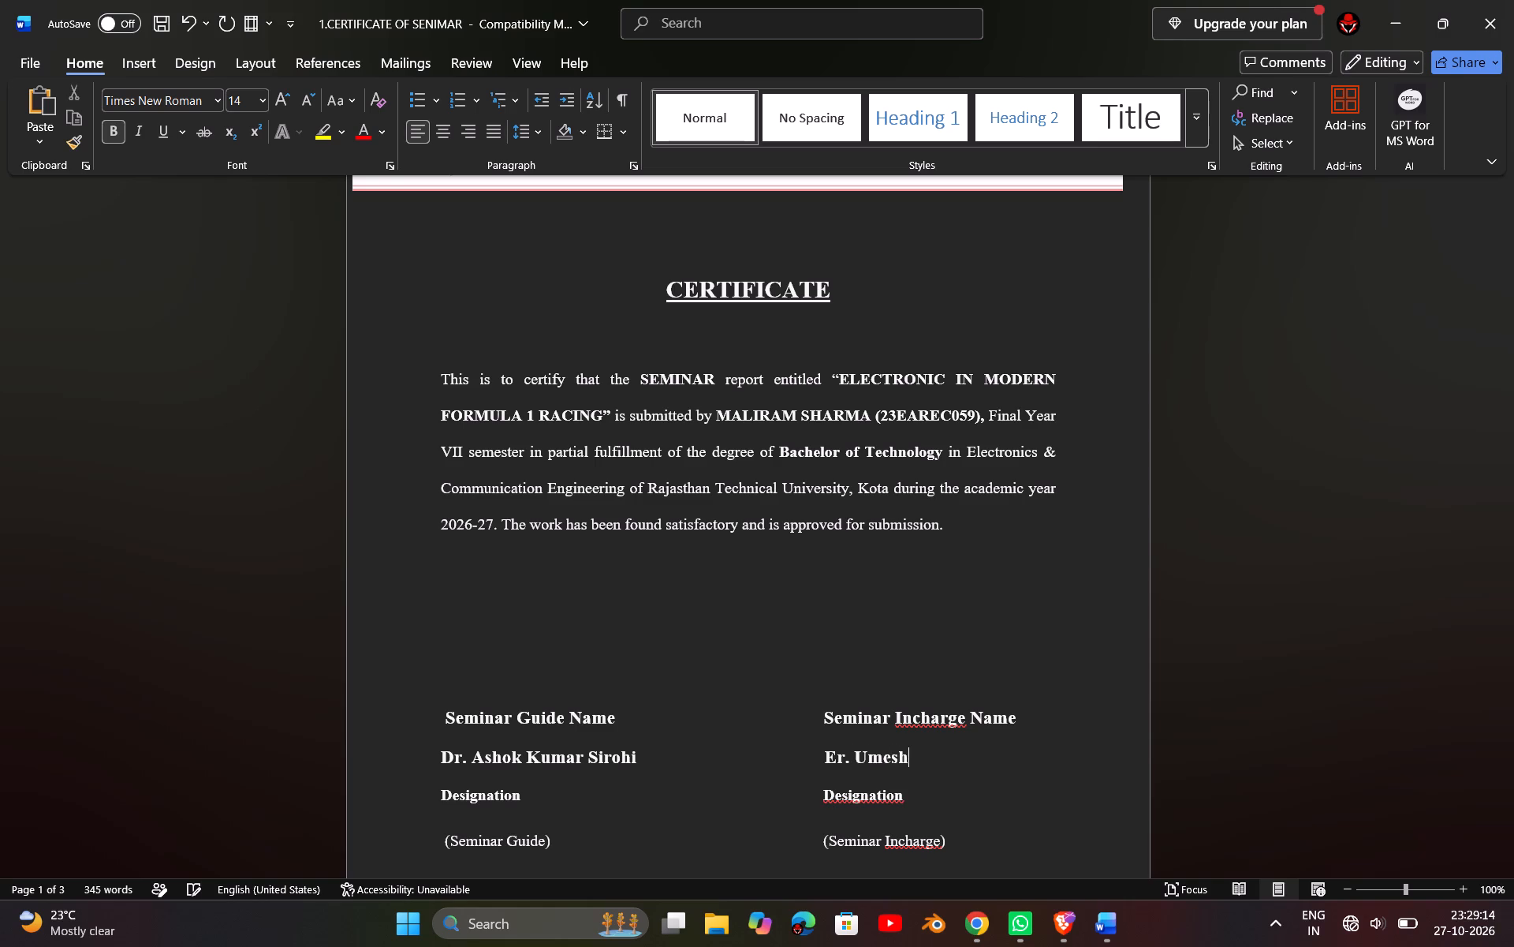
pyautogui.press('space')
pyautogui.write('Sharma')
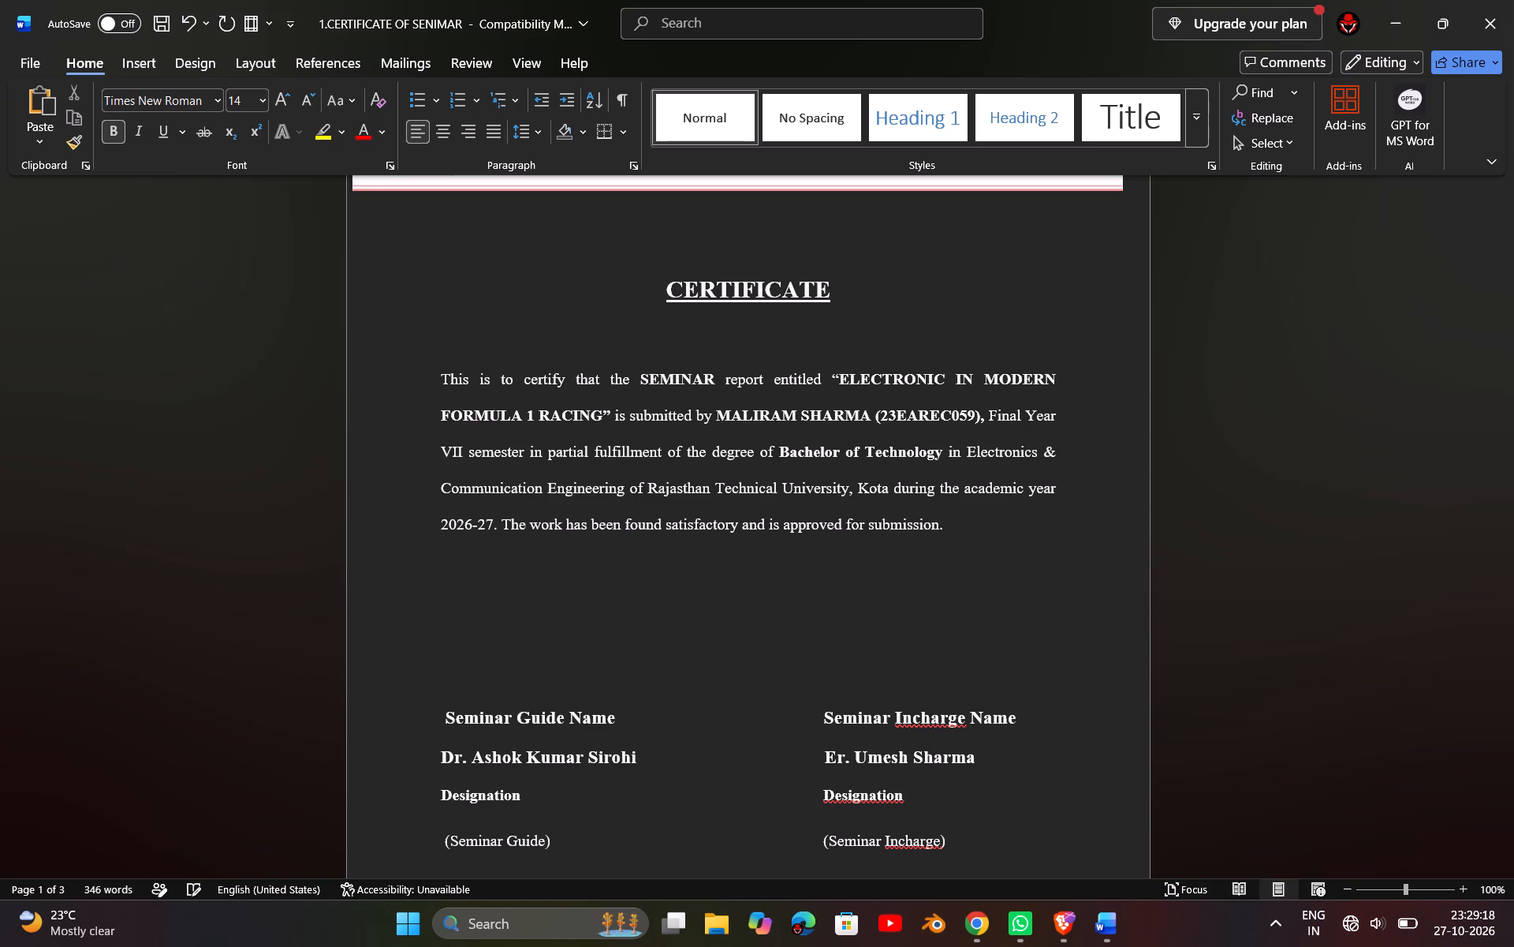
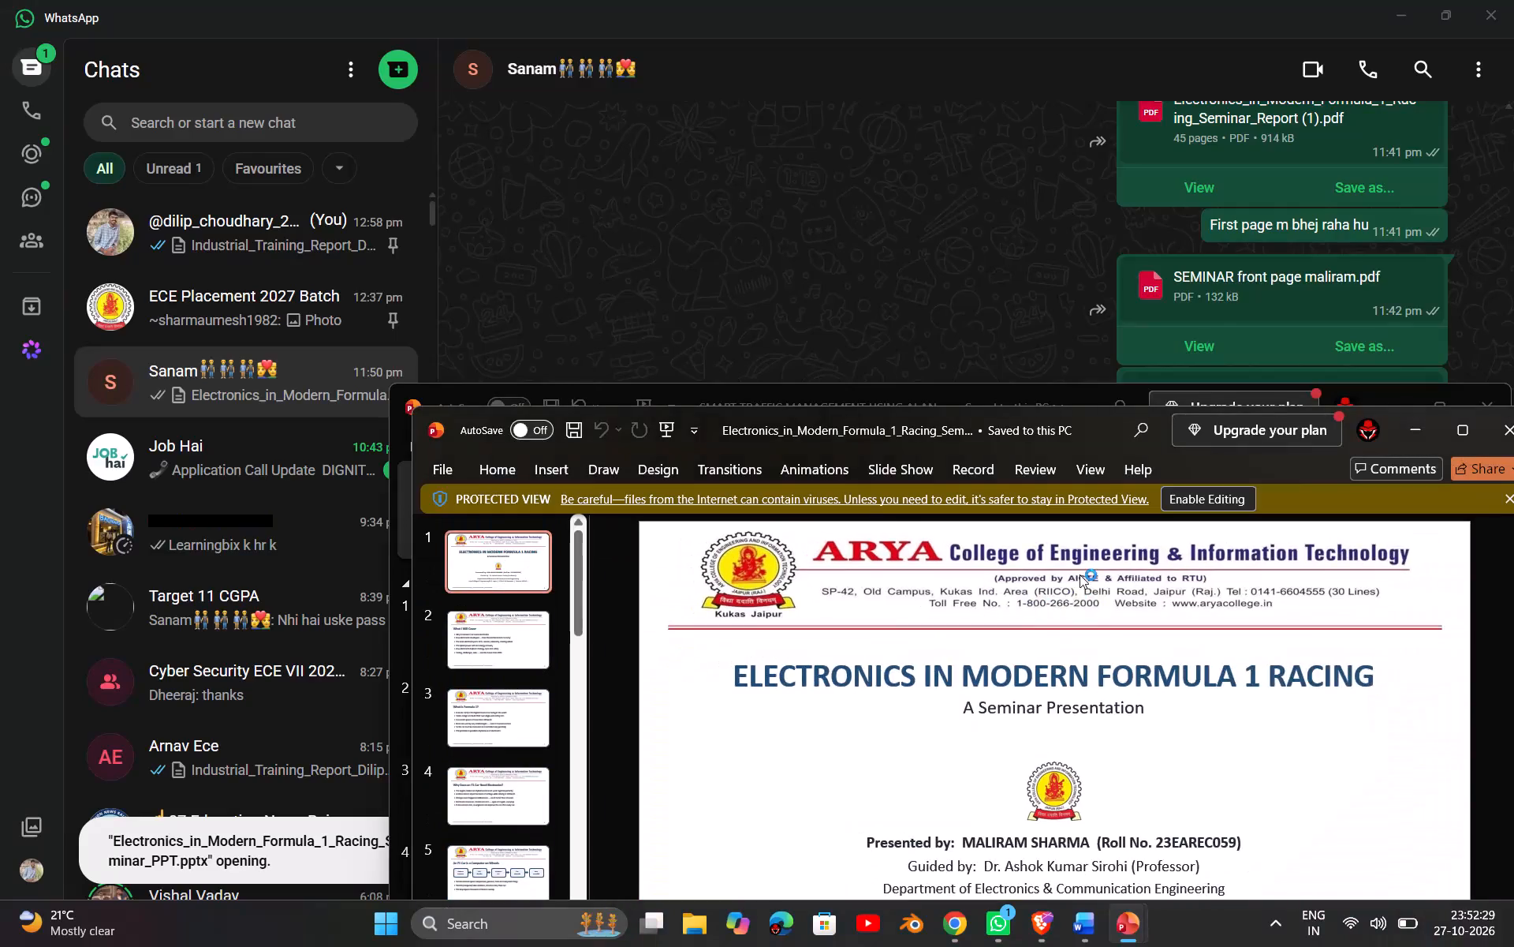
# In PowerPoint, enable editing of the Electronics in Modern Formula 1 Racing seminar presentation and maximize its window.
pyautogui.scroll(-1, 1070, 587)
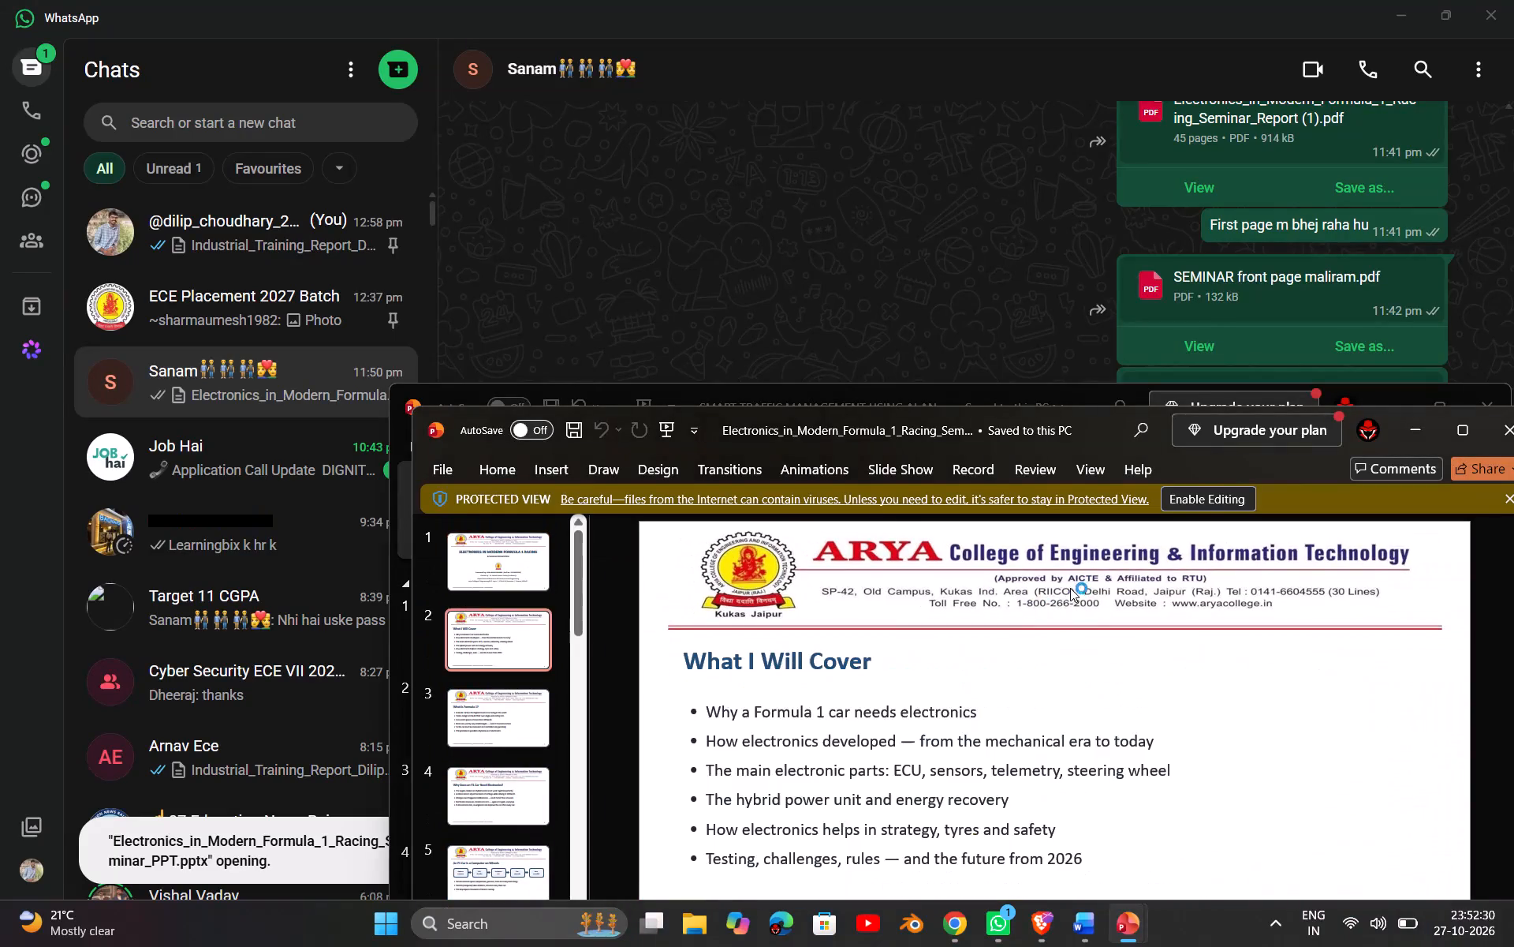
pyautogui.scroll(-2, 1057, 598)
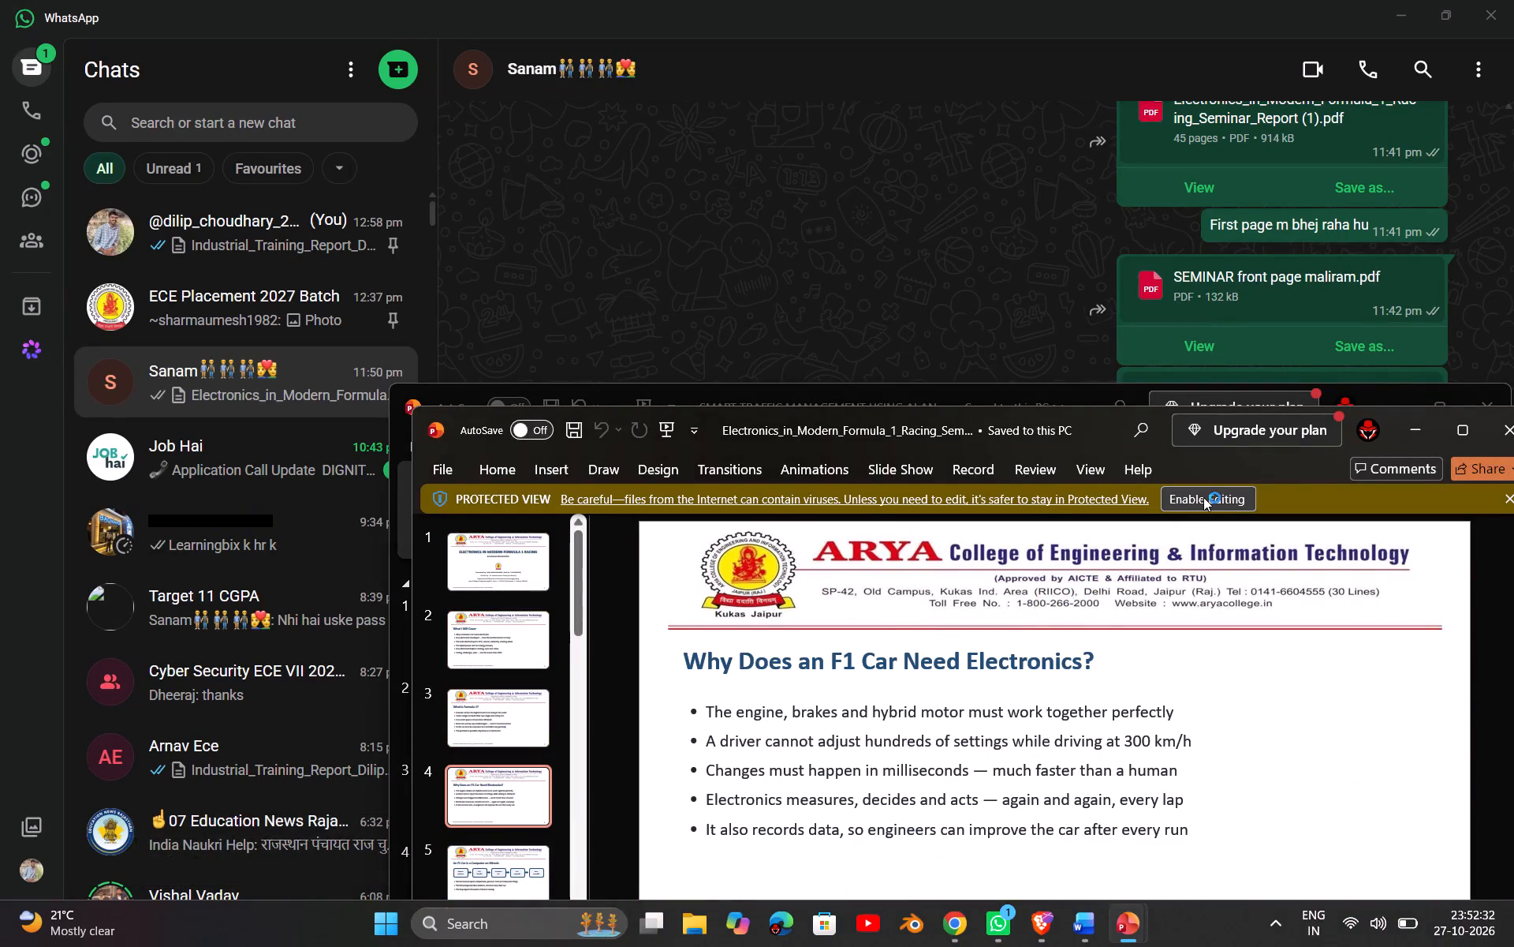
pyautogui.click(1201, 497)
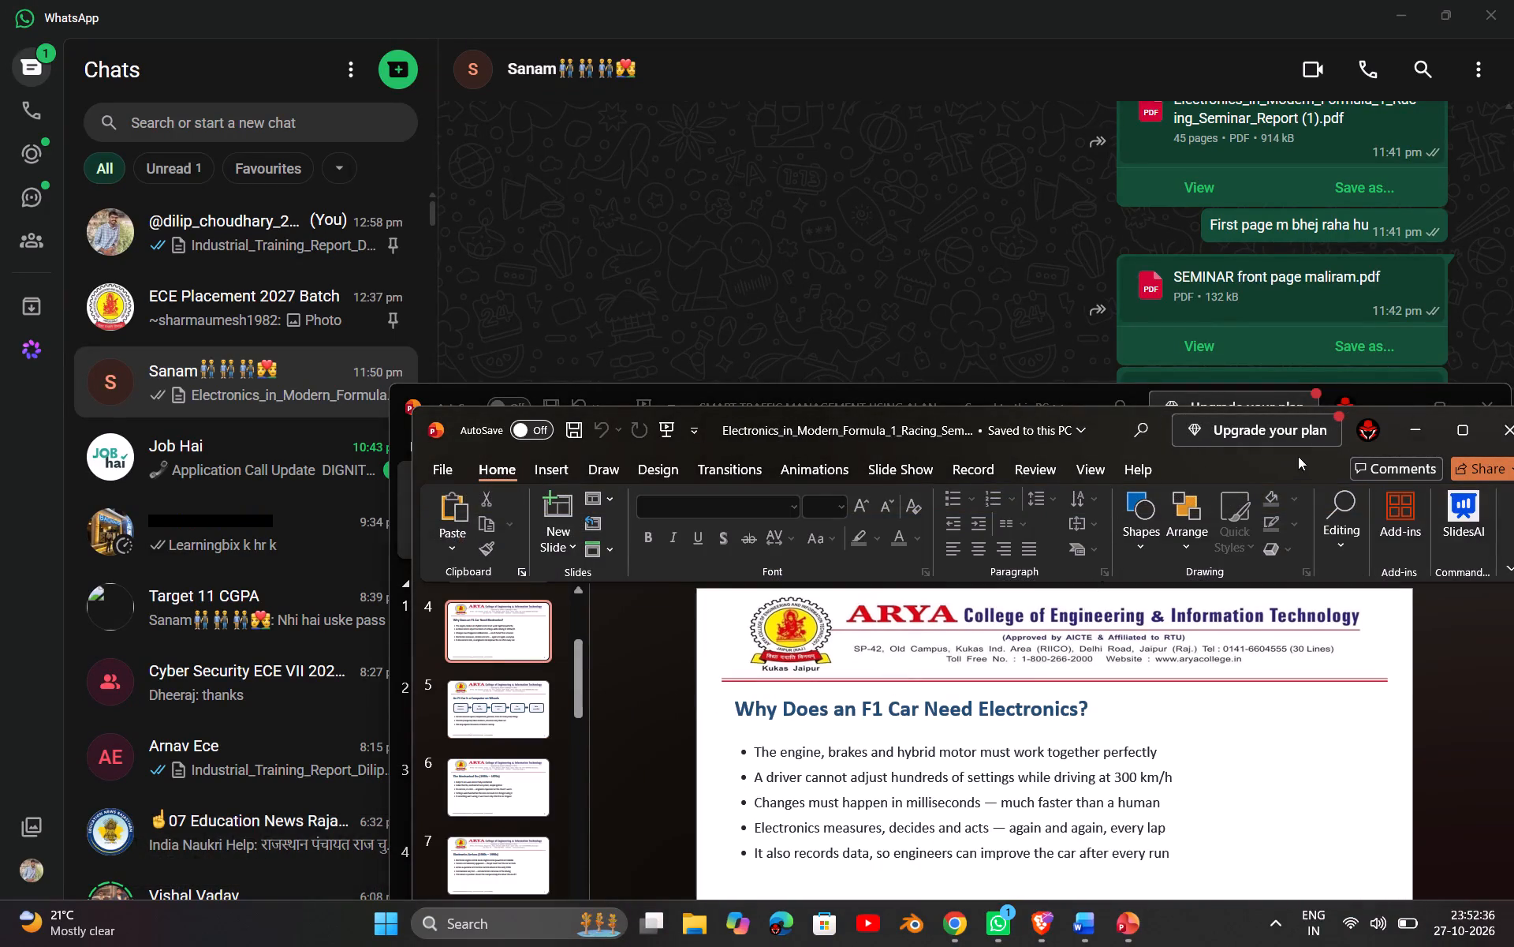
pyautogui.click(1453, 445)
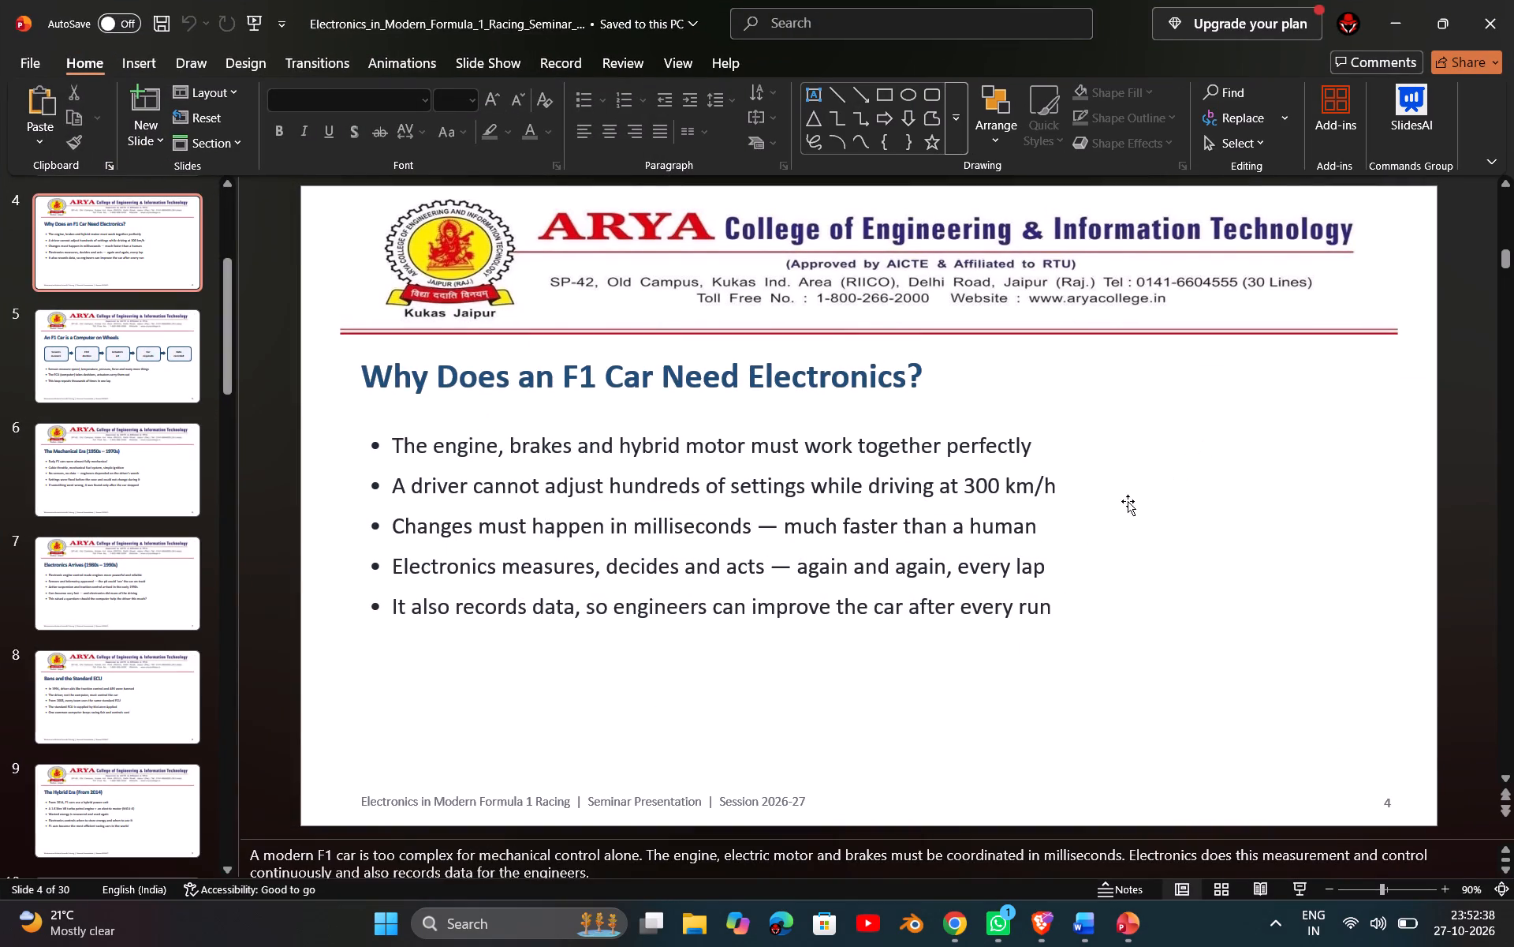
pyautogui.scroll(-1, 995, 538)
pyautogui.scroll(1, 995, 536)
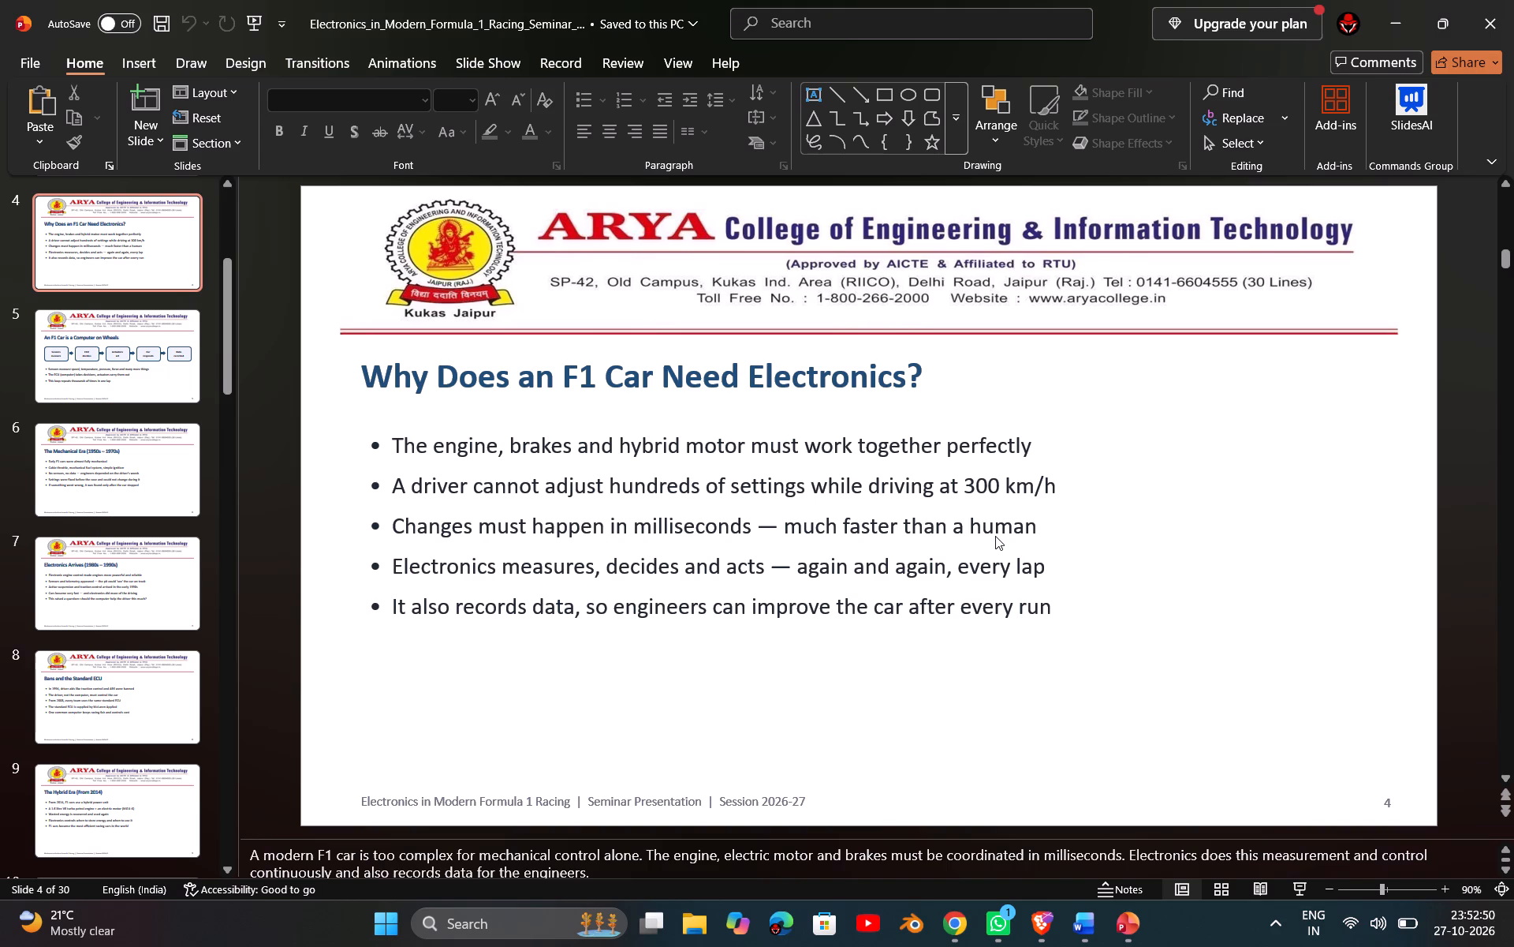
# Review the seminar presentation slide by slide, from "Why Does an F1 Car Need Electronics?" through the closing THANK YOU slide.
pyautogui.press('Down')
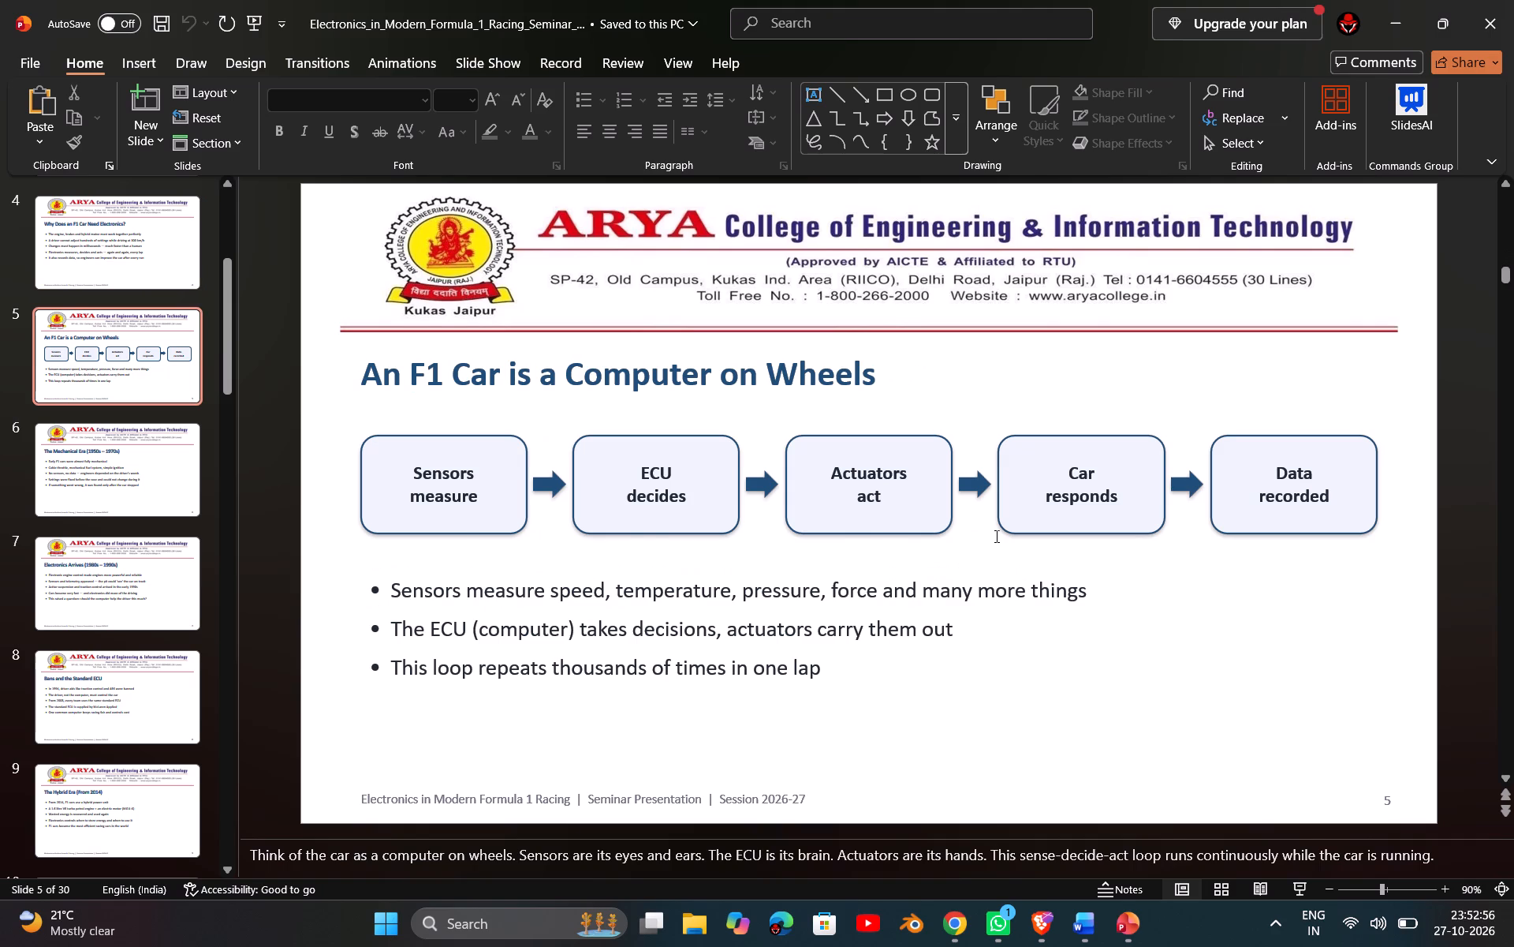
pyautogui.press('Down')
pyautogui.press('Down')
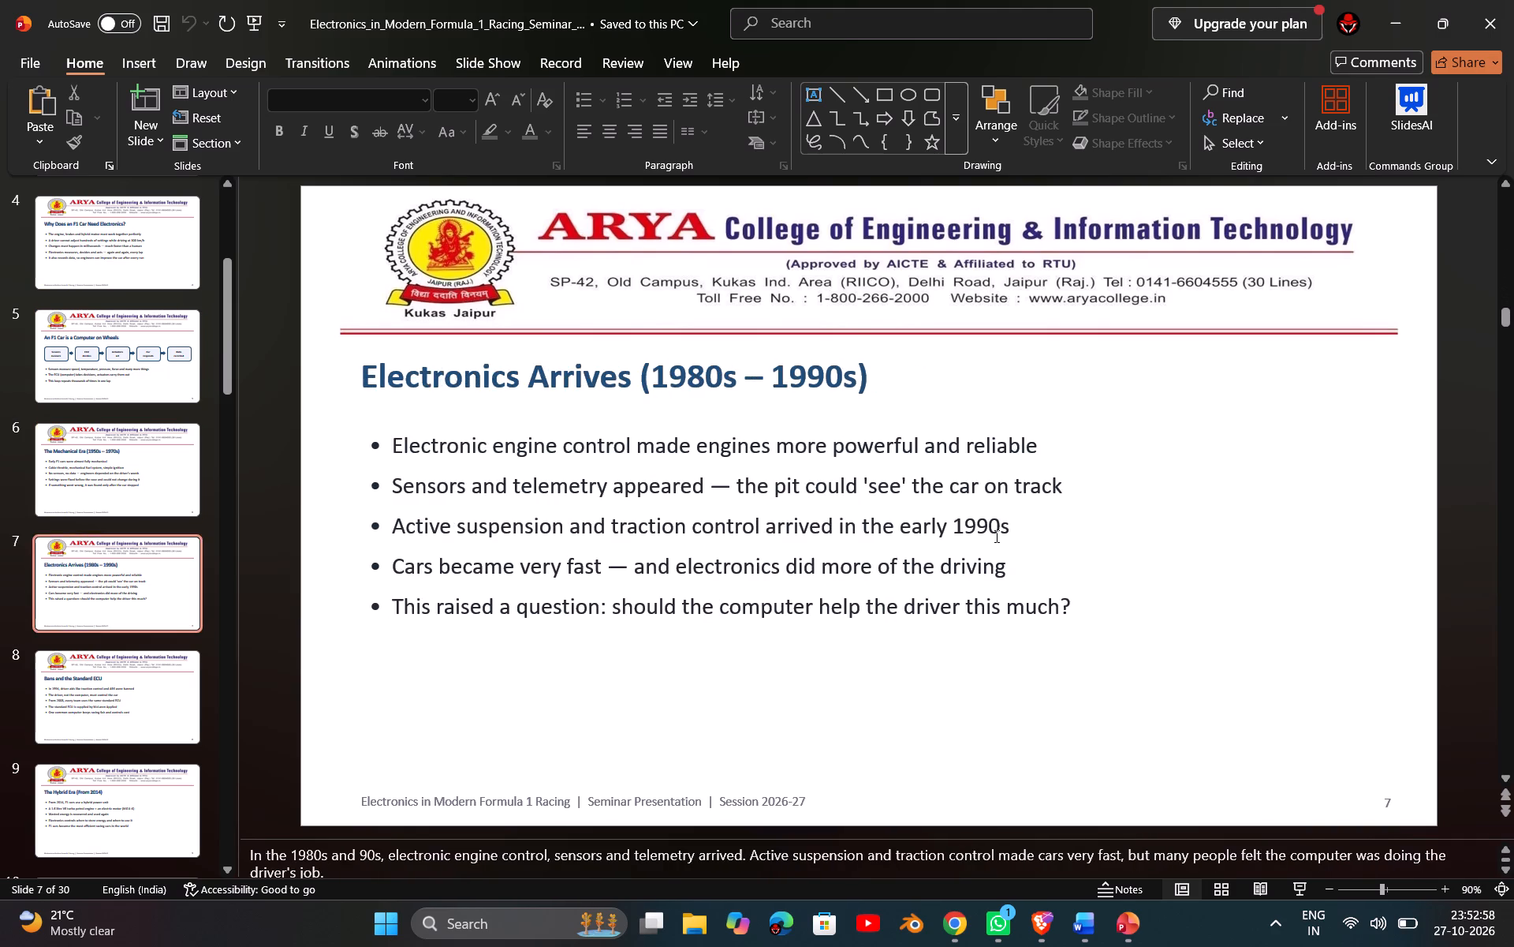
pyautogui.press('Down')
pyautogui.press('Down')
pyautogui.press('Down')
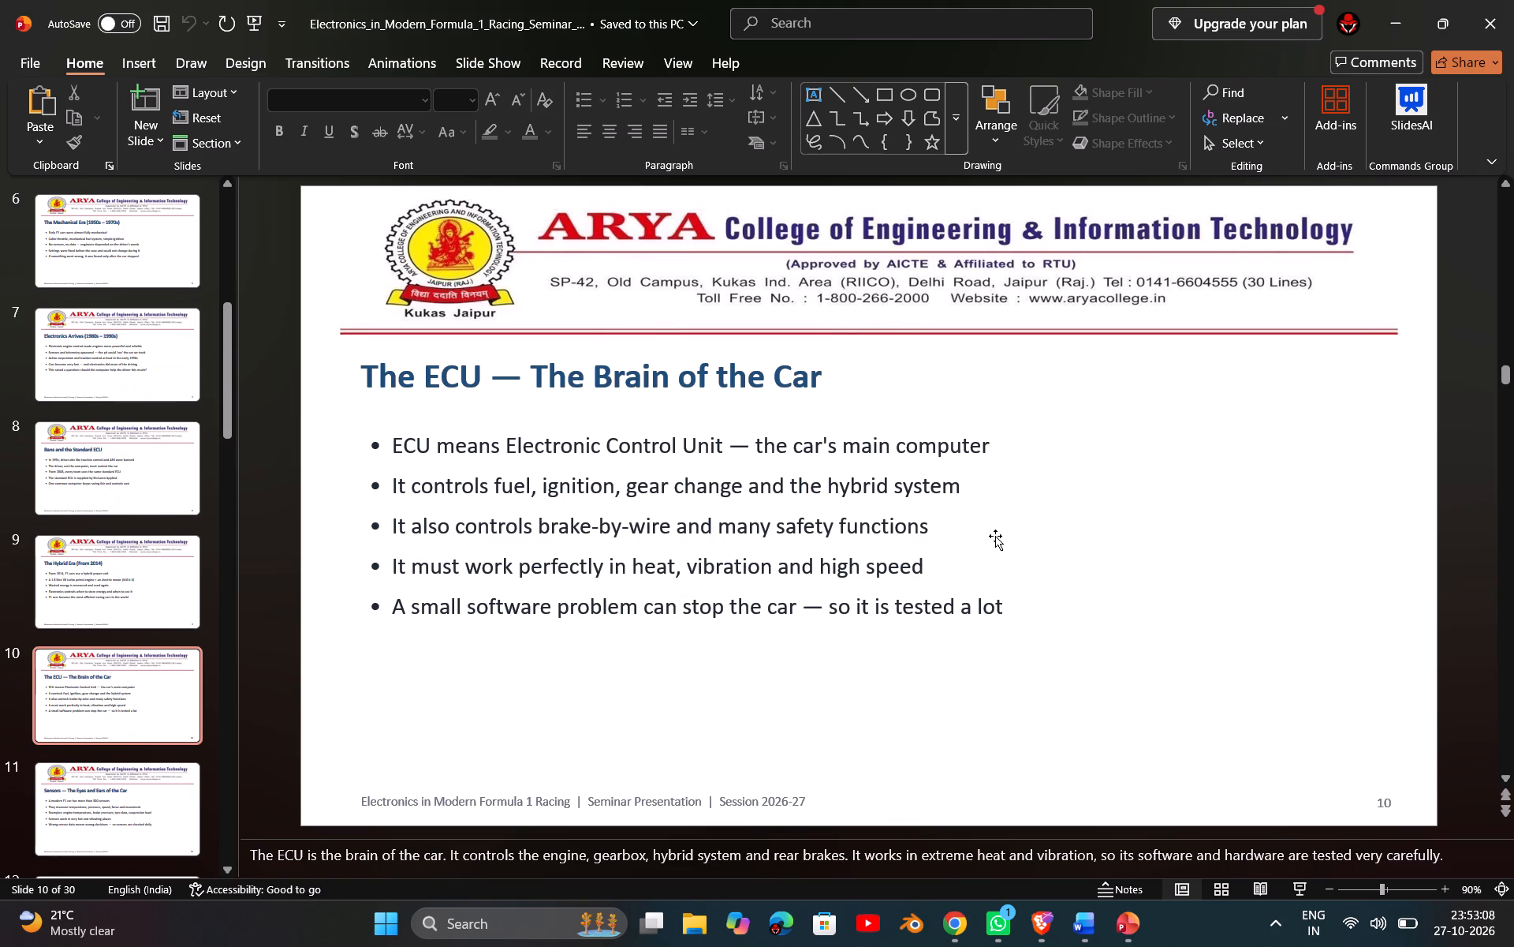
pyautogui.press('Down')
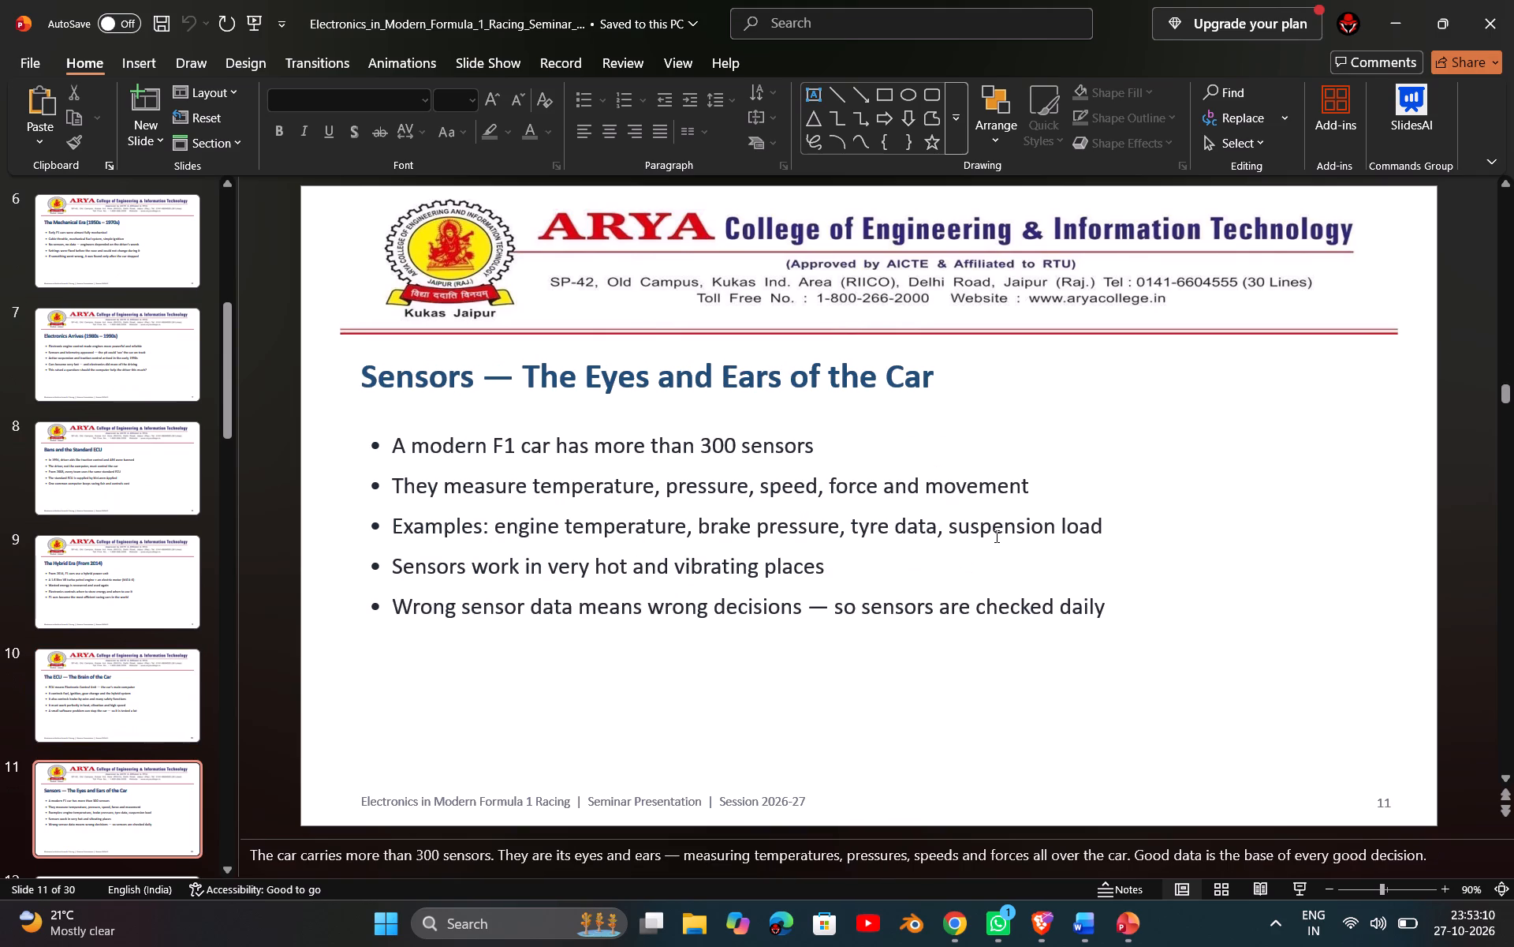
pyautogui.press('Down')
pyautogui.press('Down')
pyautogui.press('Down')
pyautogui.press('Down')
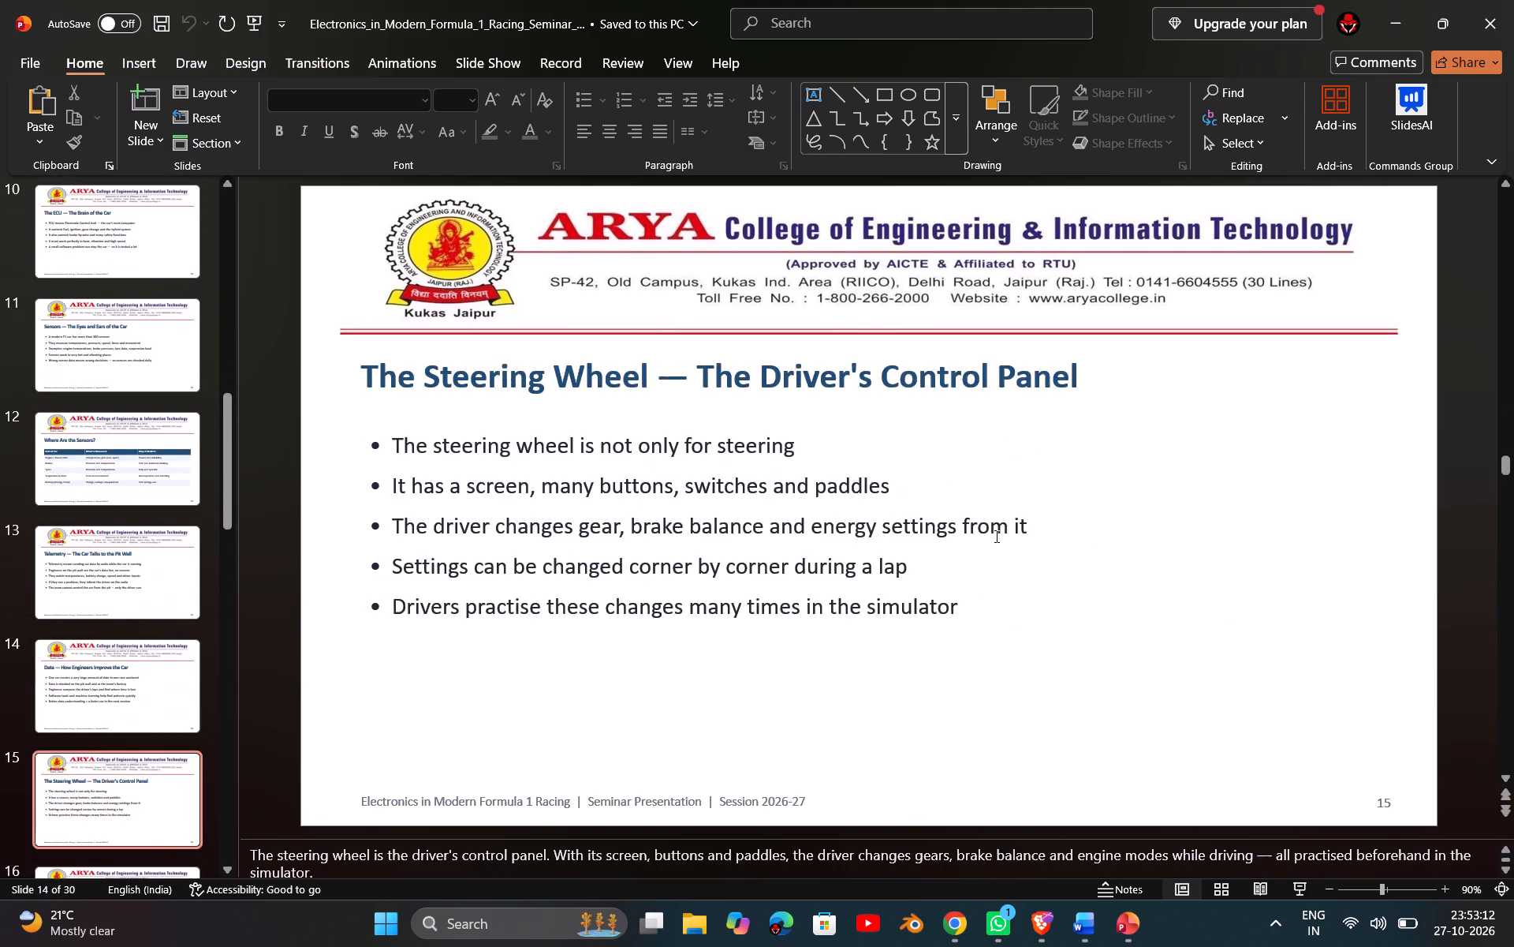
pyautogui.press('Down')
pyautogui.press('Down')
pyautogui.press('Down')
pyautogui.press('Down')
pyautogui.press('Down')
pyautogui.press('Down')
pyautogui.press('Down')
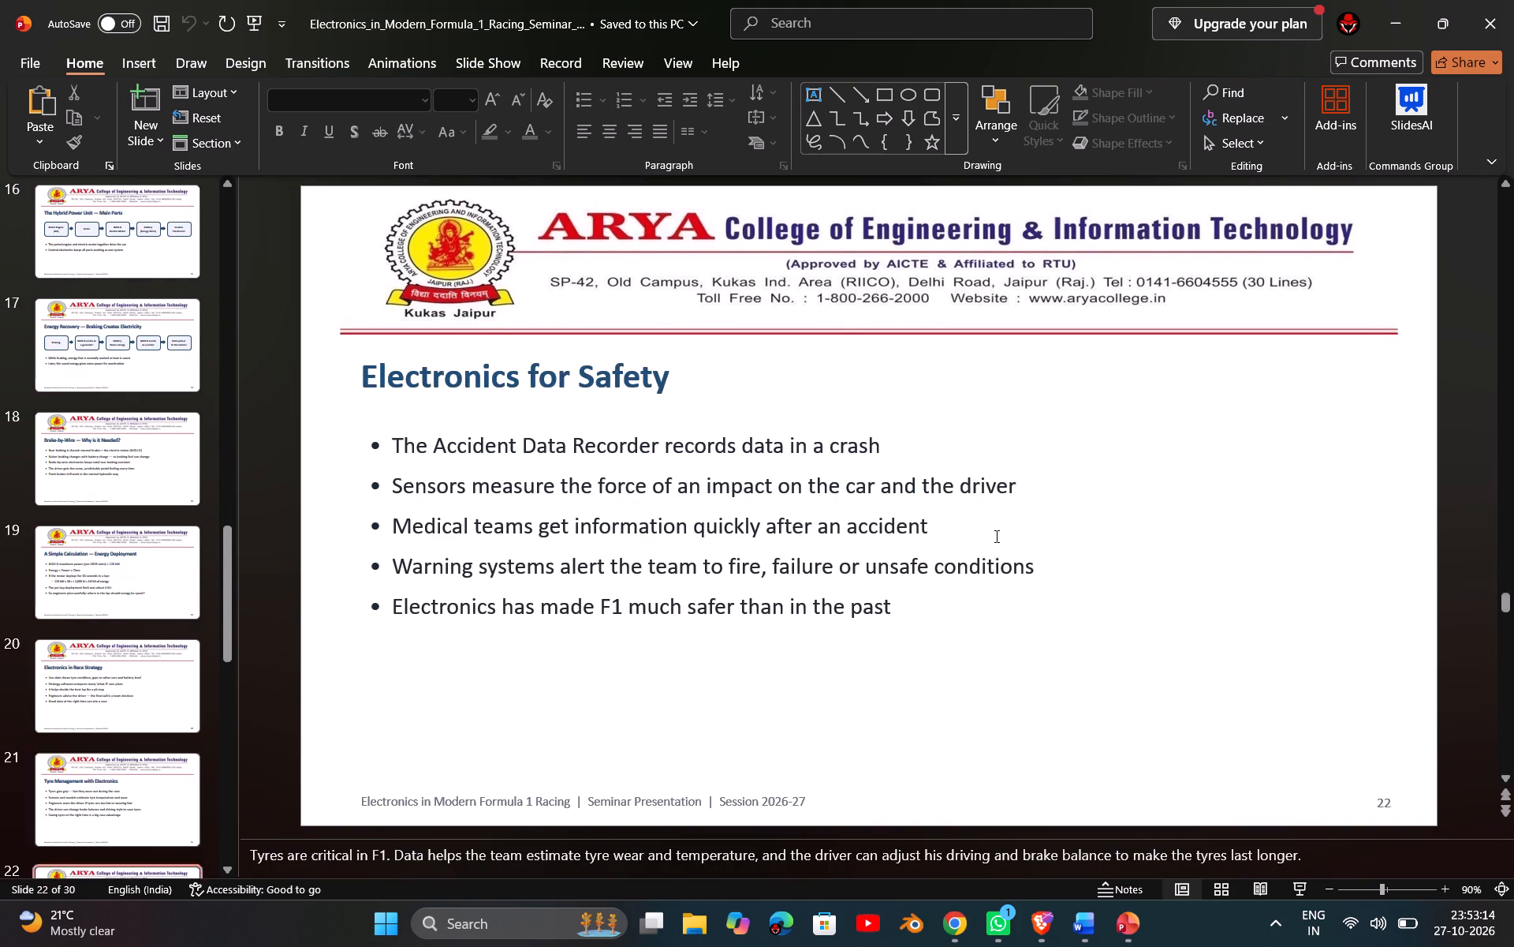
pyautogui.press('Down')
pyautogui.press('Down')
pyautogui.press('Down')
pyautogui.press('Down')
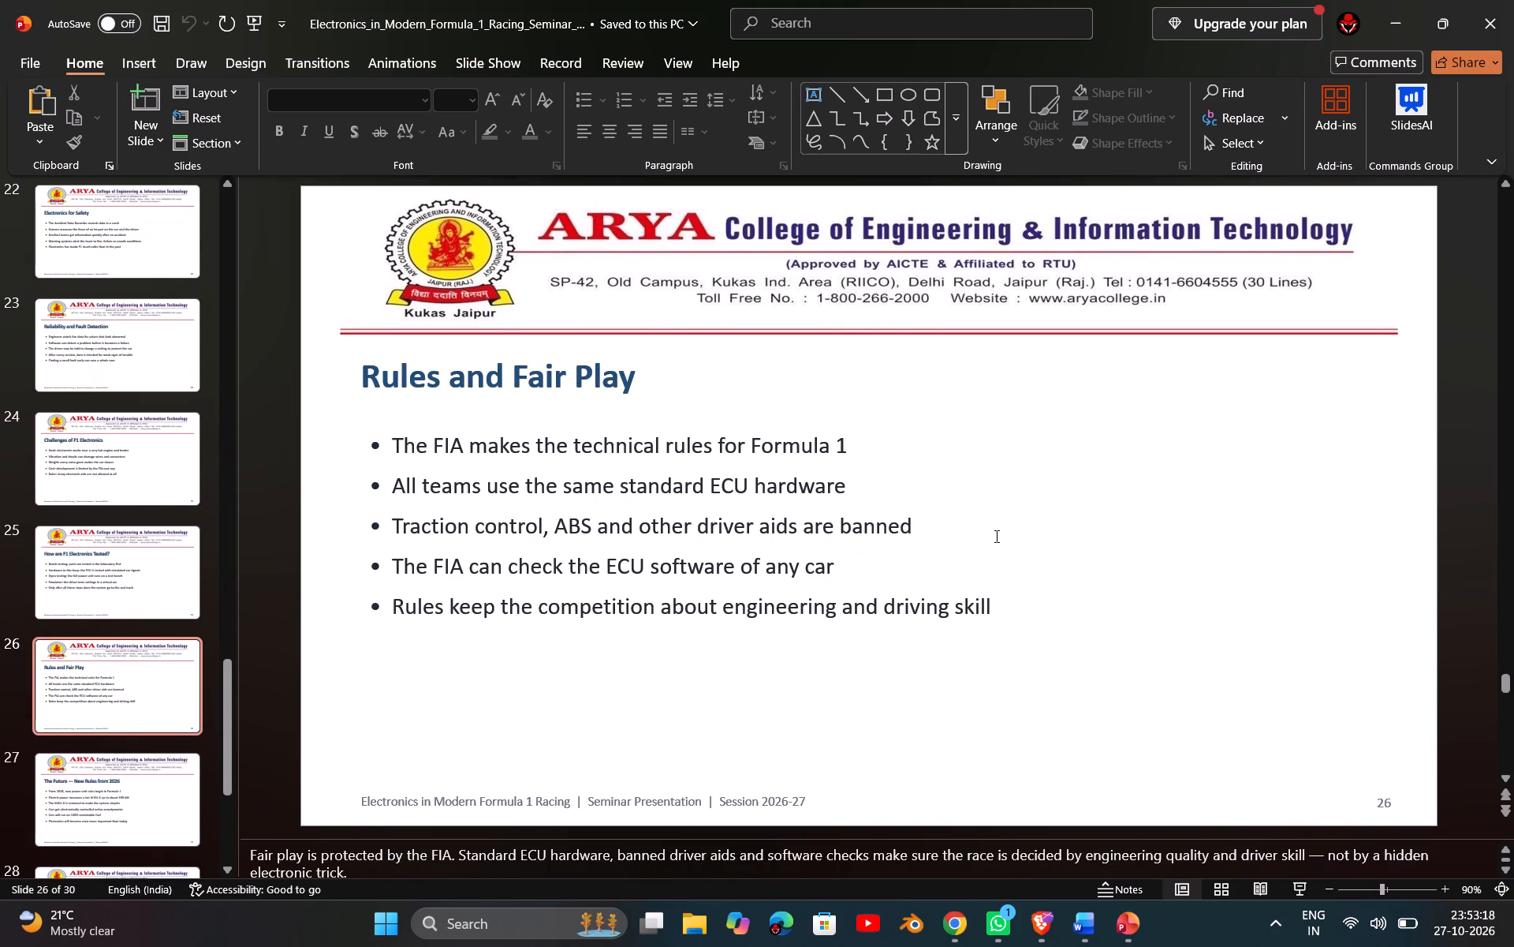
pyautogui.press('Down')
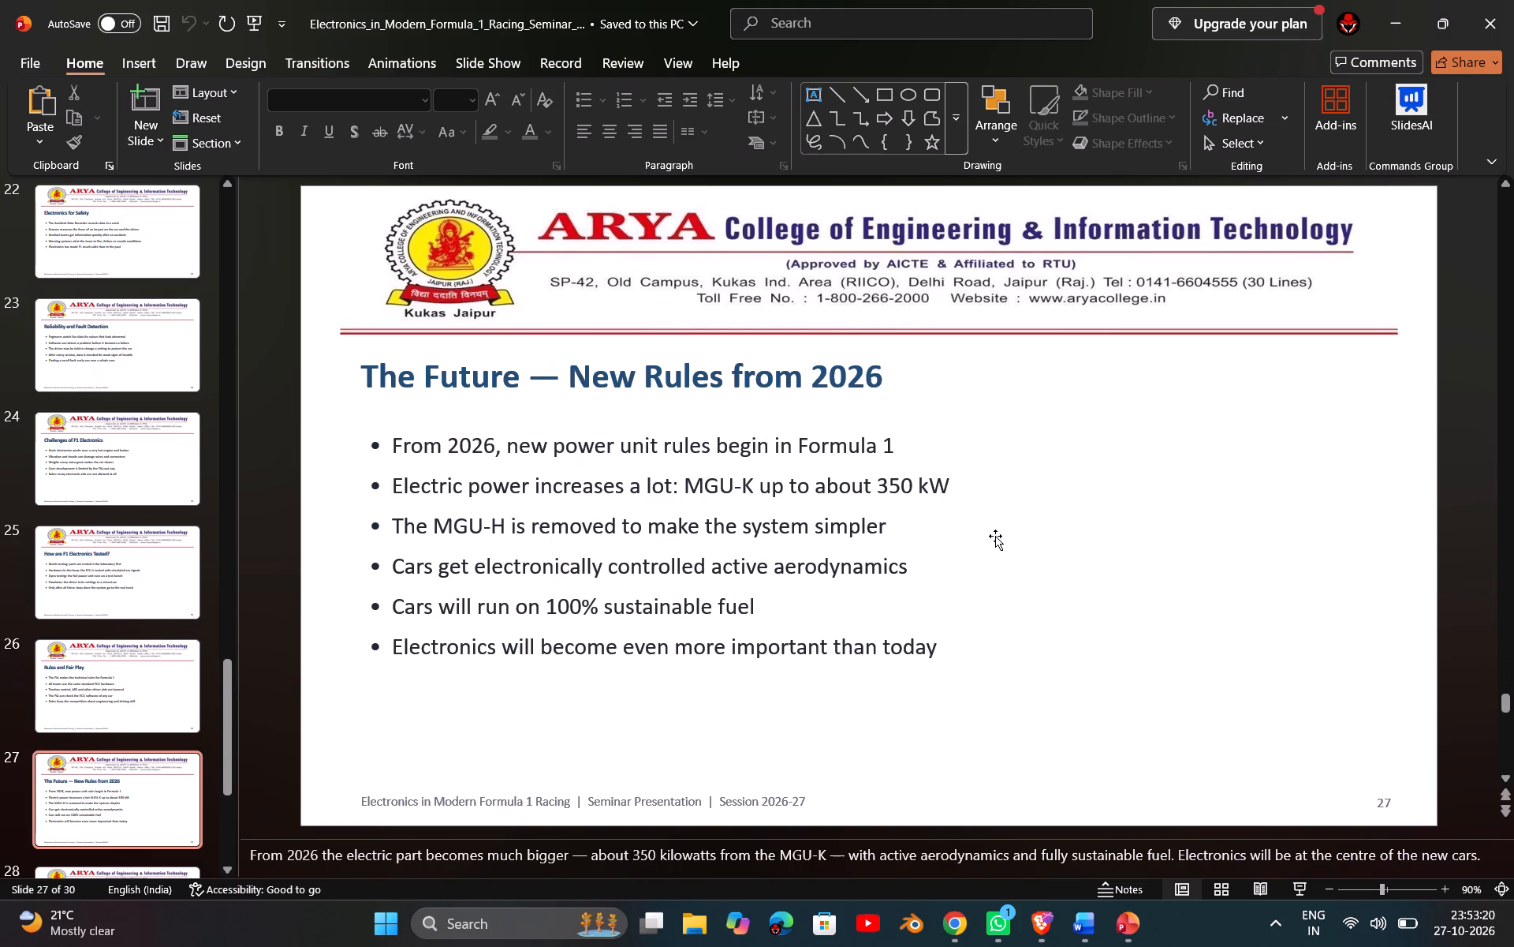
pyautogui.press('Down')
pyautogui.press('Down')
pyautogui.press('Down')
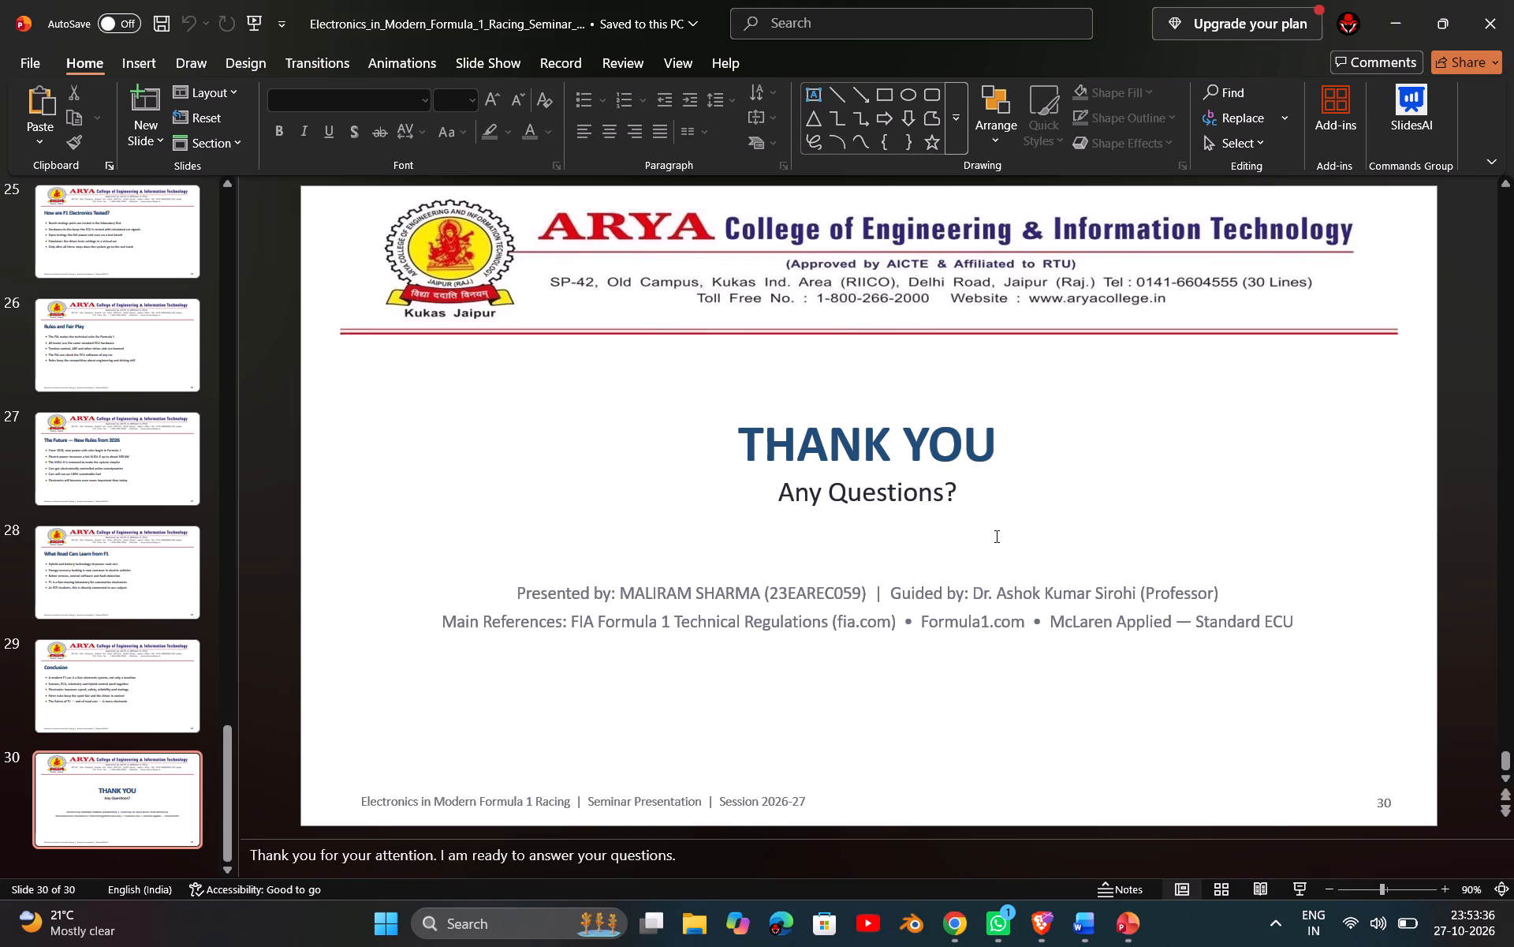
pyautogui.press('Down')
pyautogui.press('Down')
pyautogui.press('Down')
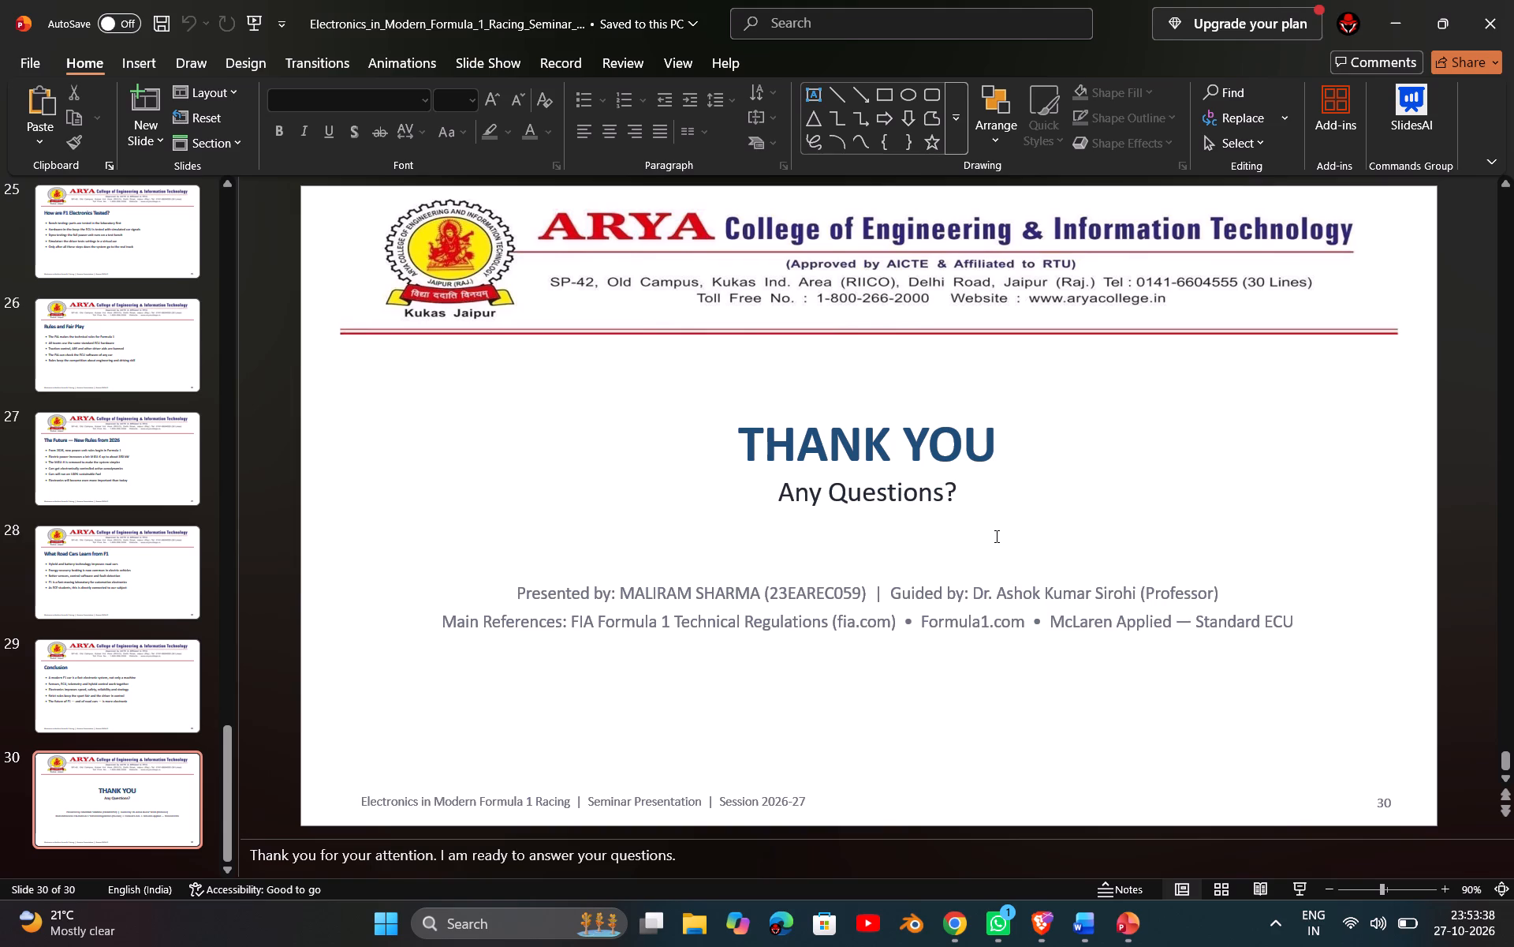
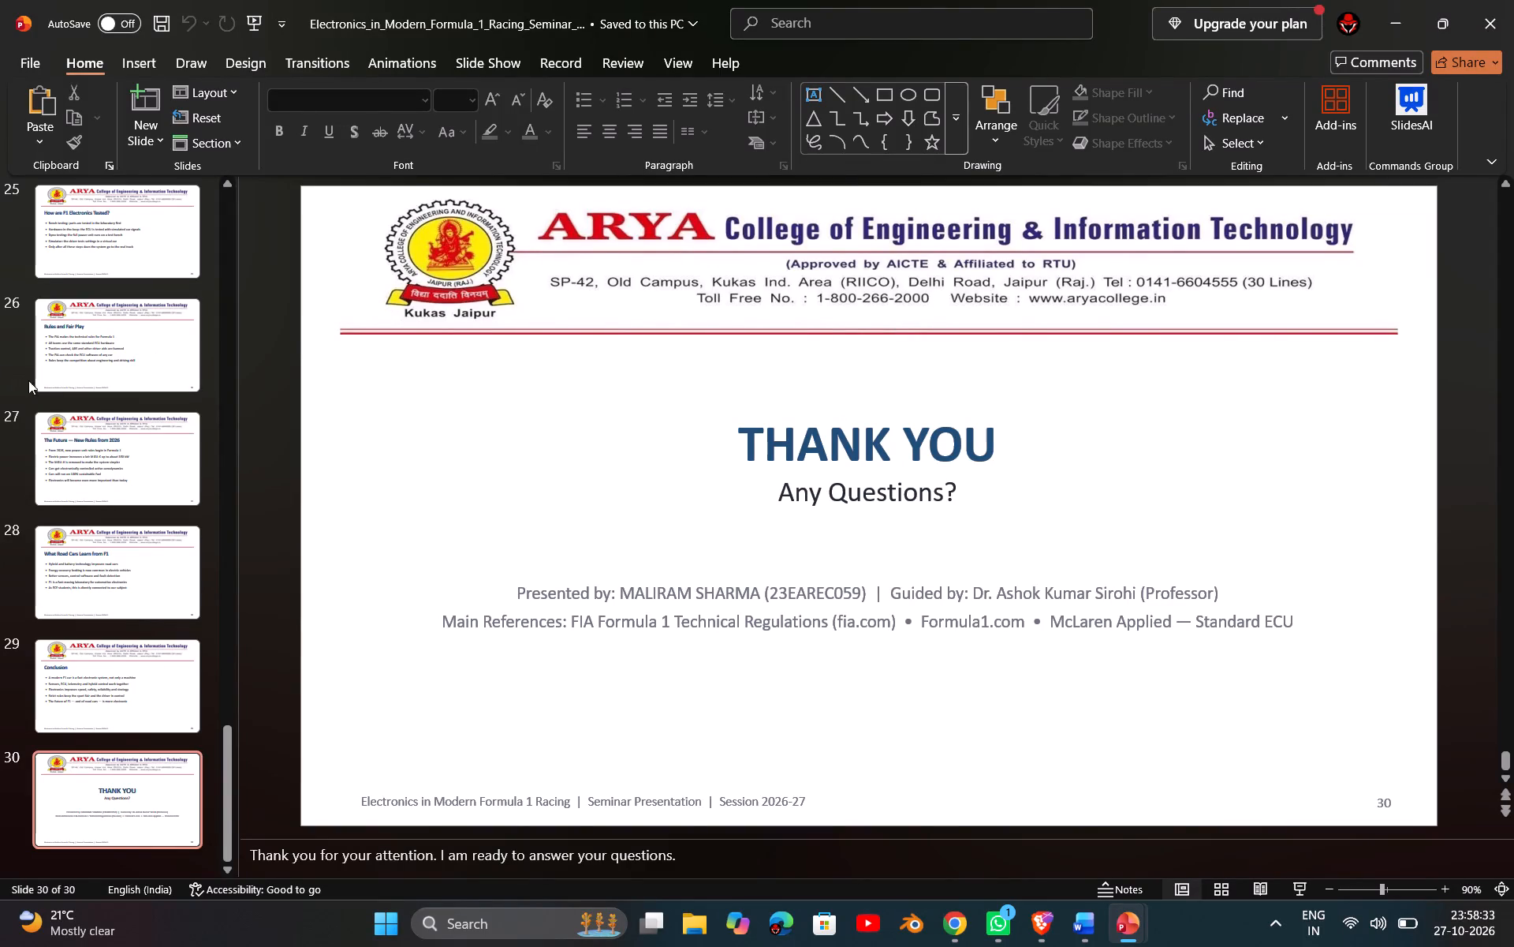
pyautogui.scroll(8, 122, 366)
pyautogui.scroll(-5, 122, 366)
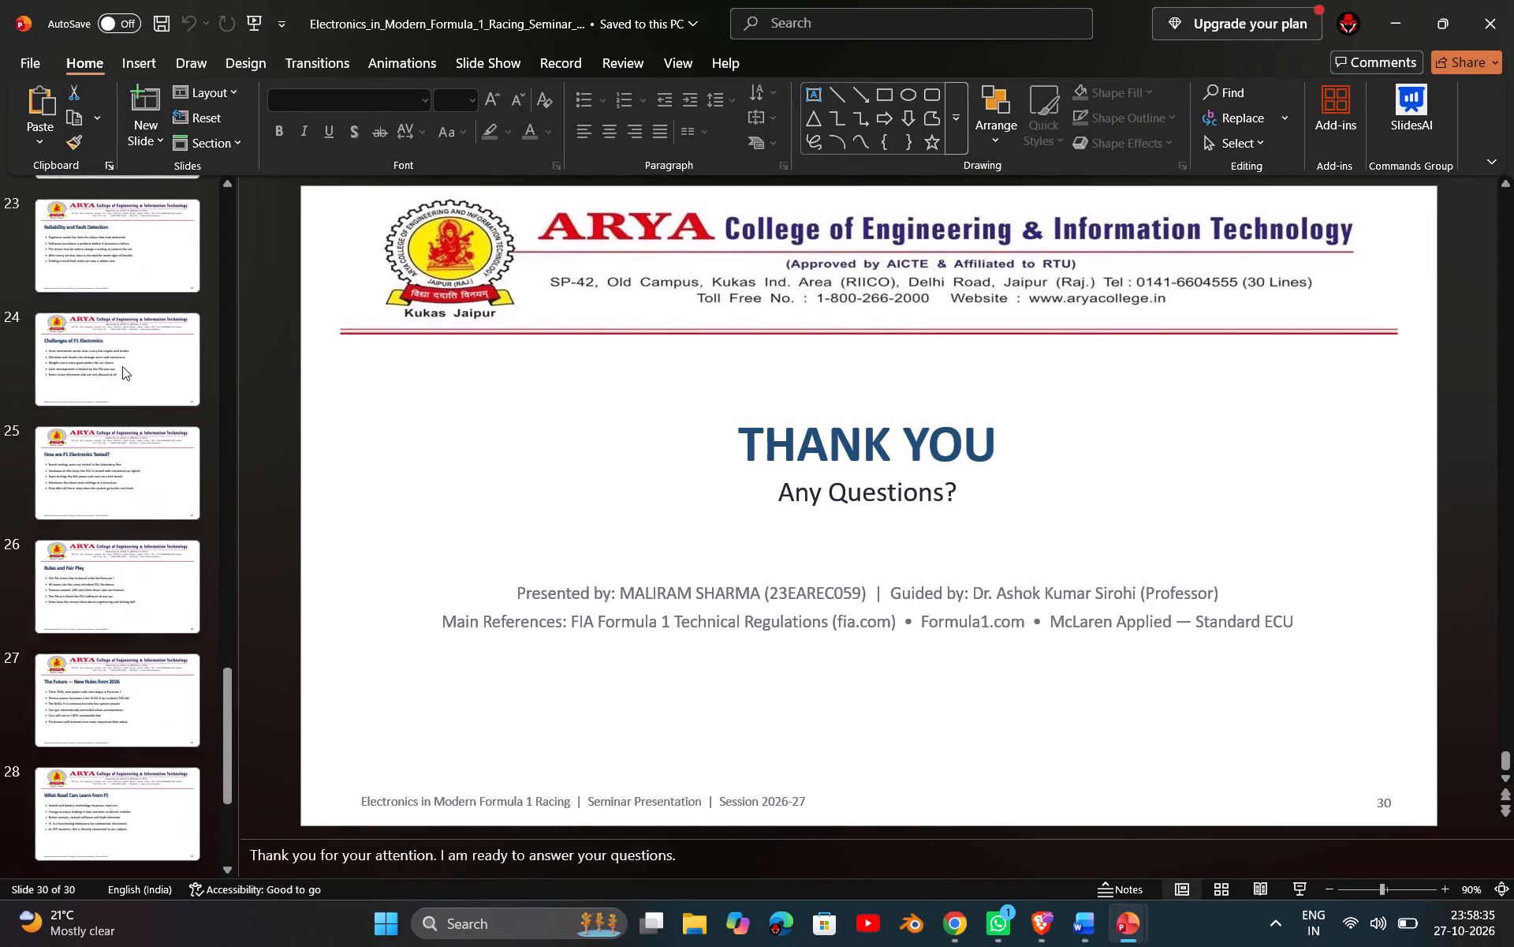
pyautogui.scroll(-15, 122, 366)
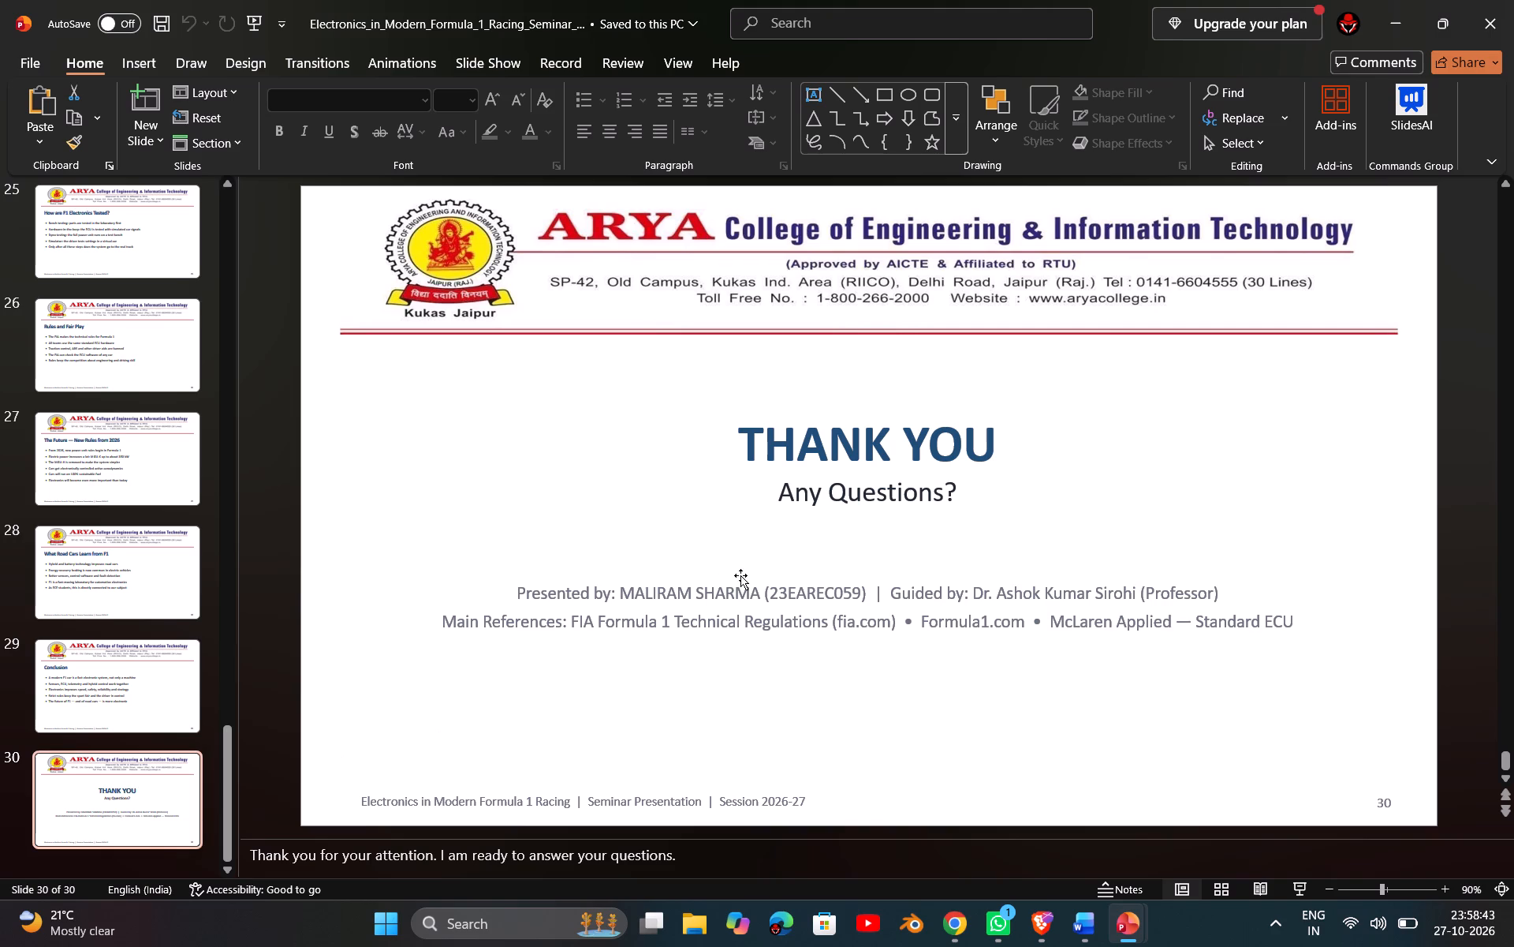
# Minimise the Electronics in Modern Formula 1 Racing presentation window to get back to the windows behind it.
pyautogui.click(1401, 23)
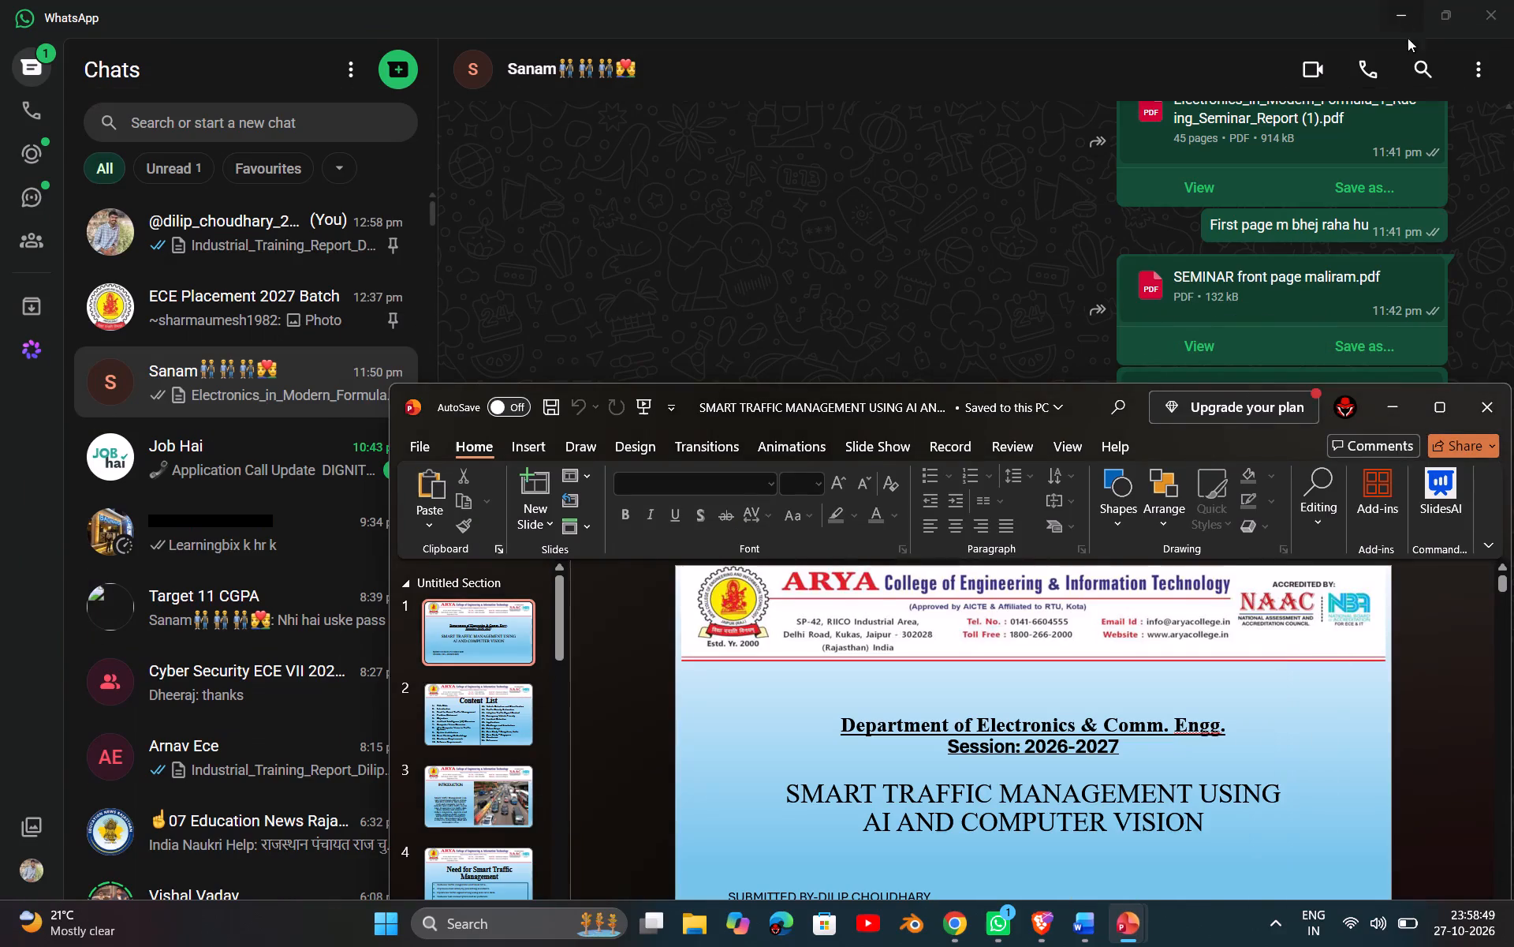
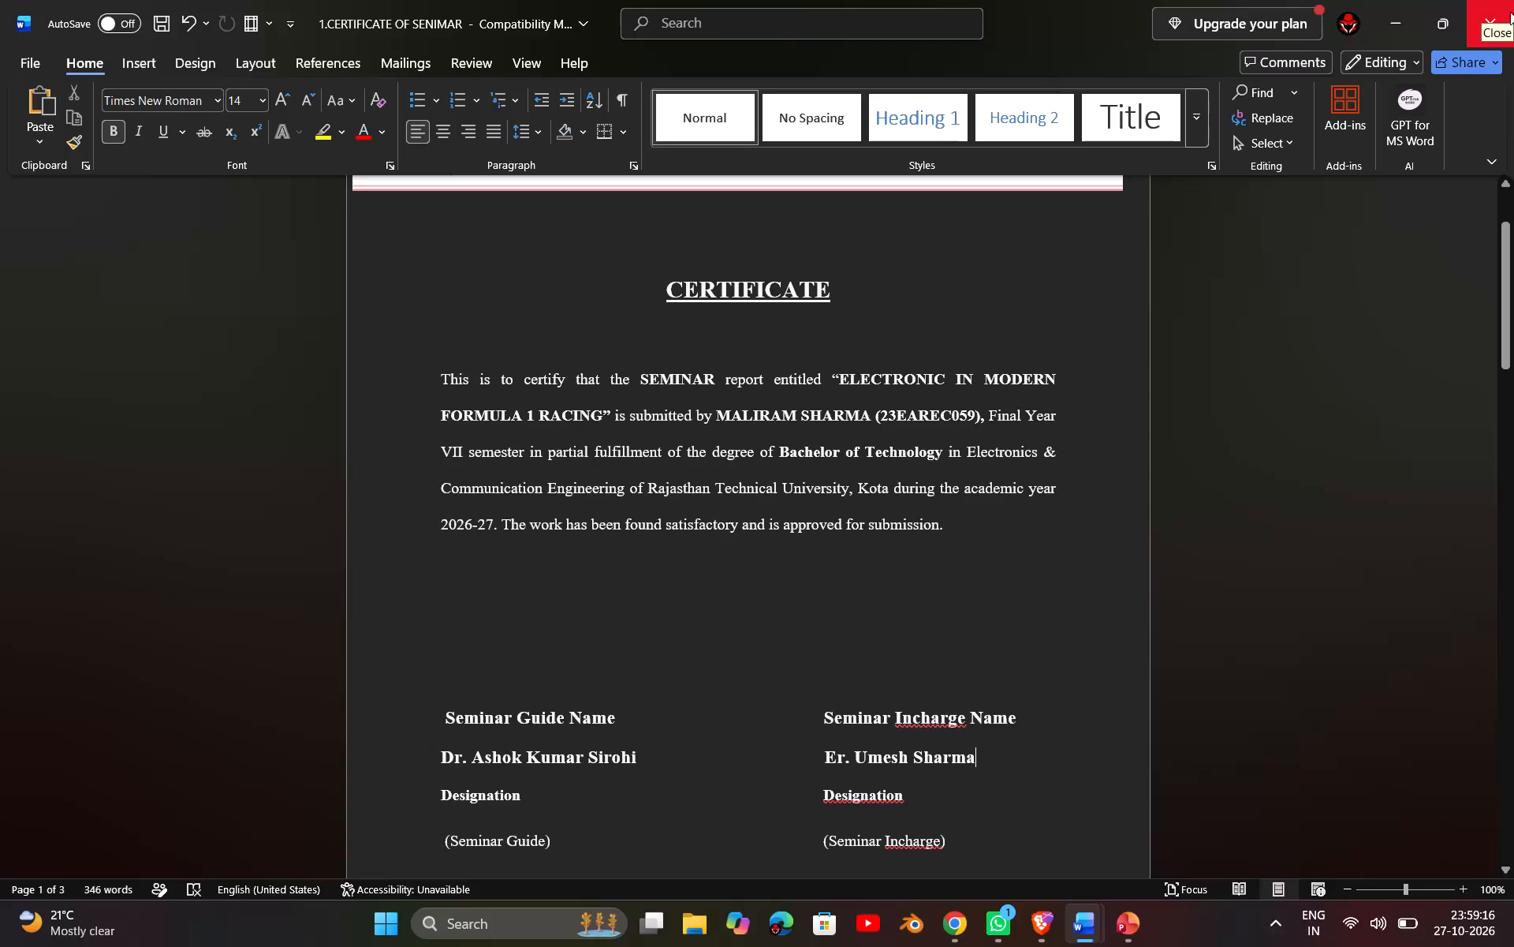
# Close the seminar certificate document and the seminar front page document without saving their changes.
pyautogui.click(1510, 12)
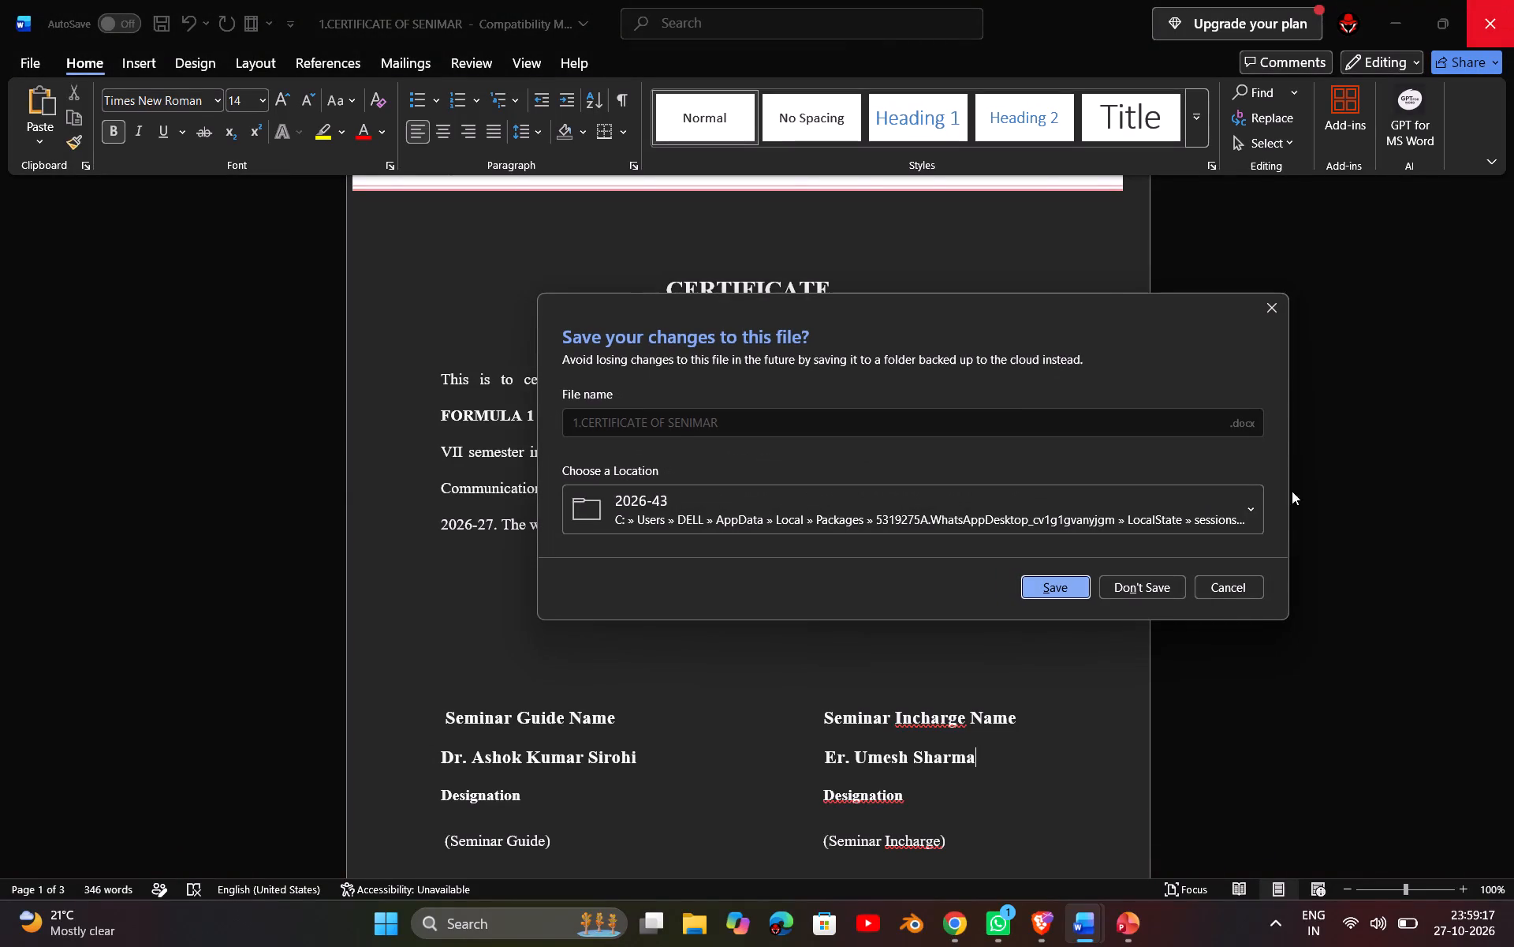
pyautogui.click(1124, 582)
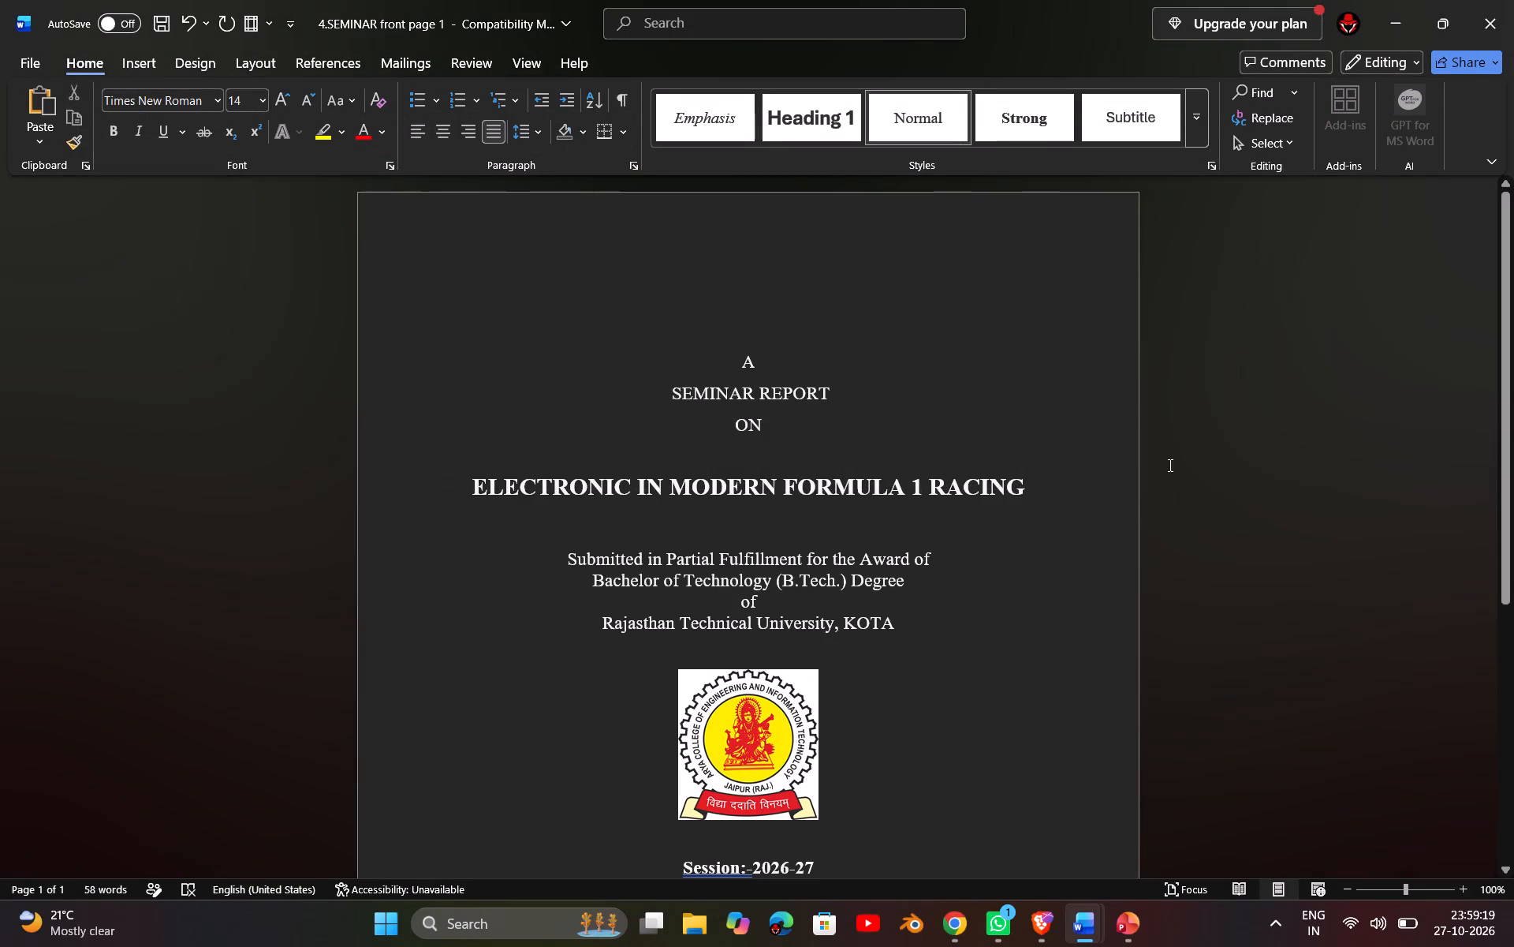
pyautogui.click(1479, 34)
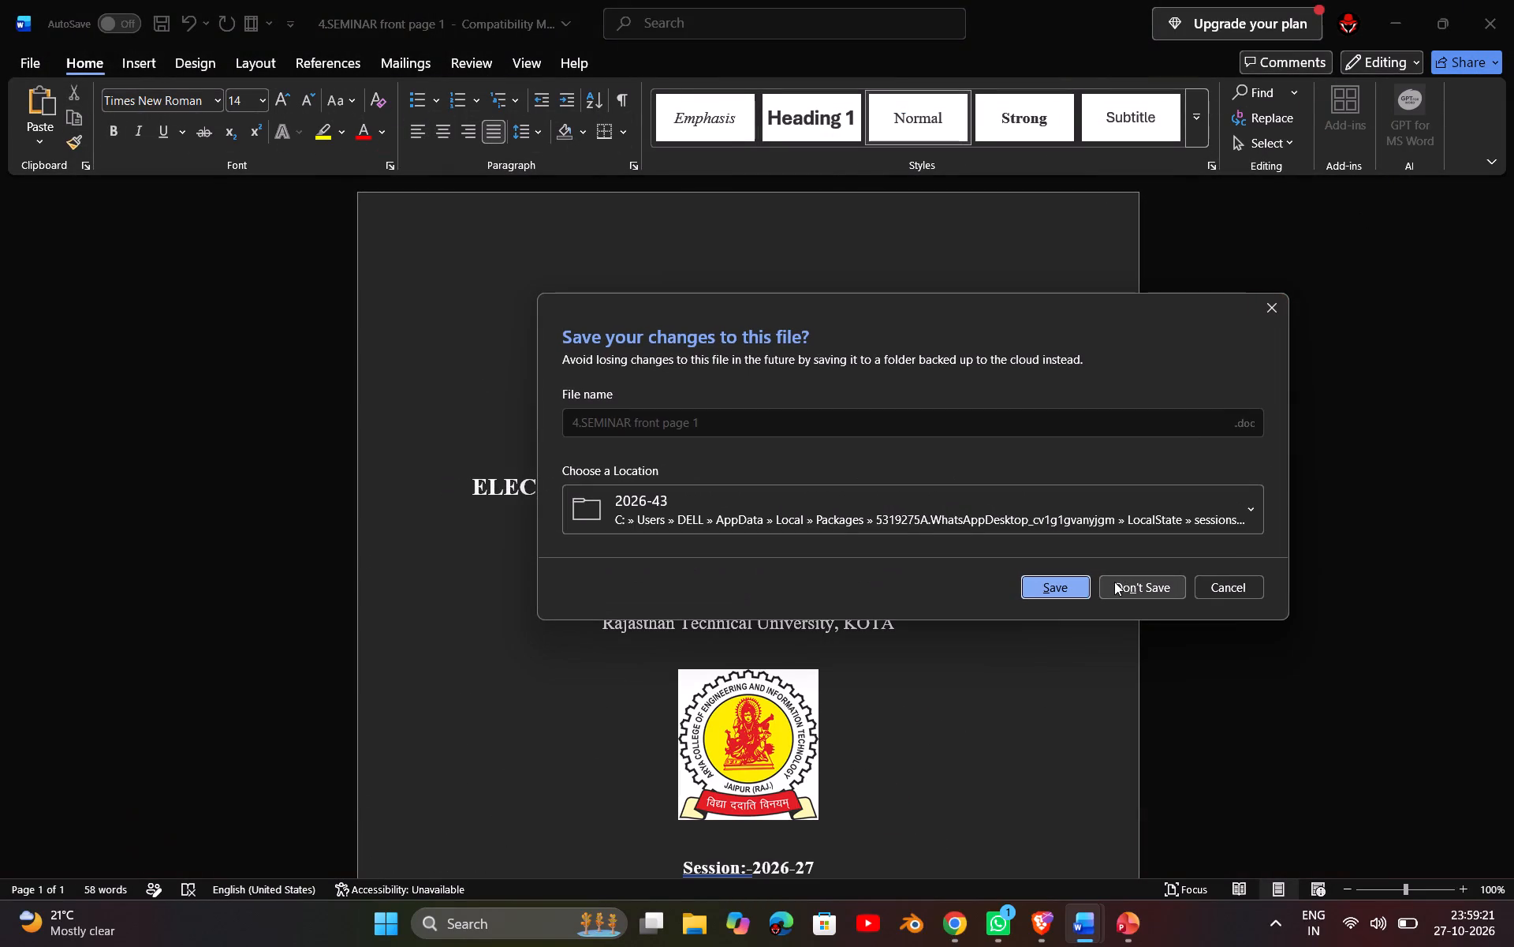
pyautogui.click(1114, 582)
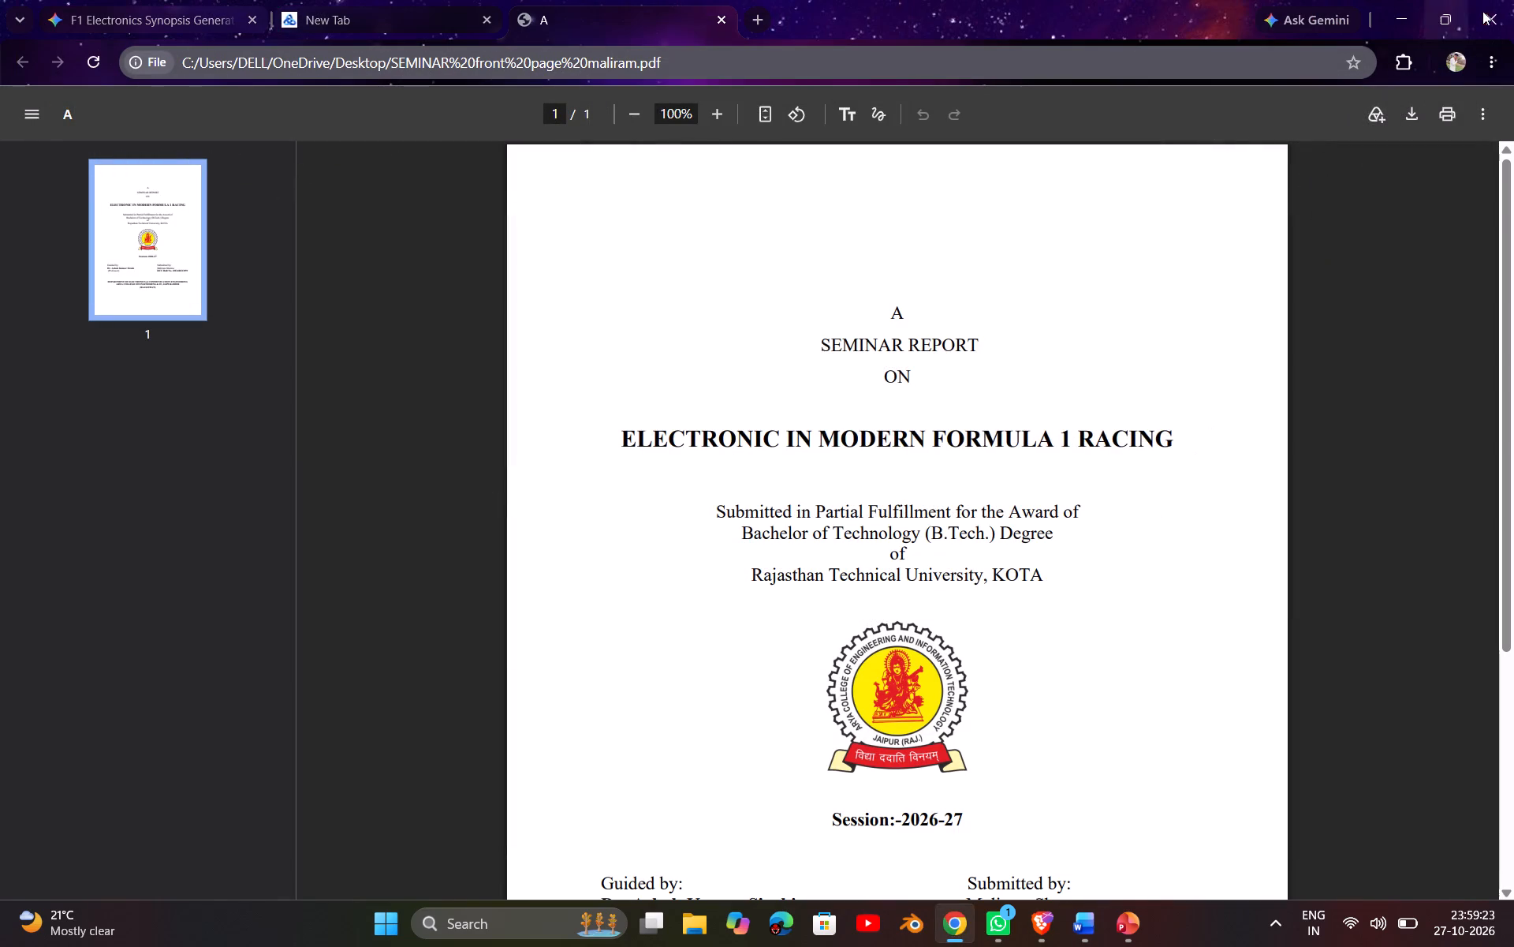
# Close the browser window showing the front page PDF and the document with the CO-PO and PSO Mapping table, discarding its changes.
pyautogui.click(1485, 9)
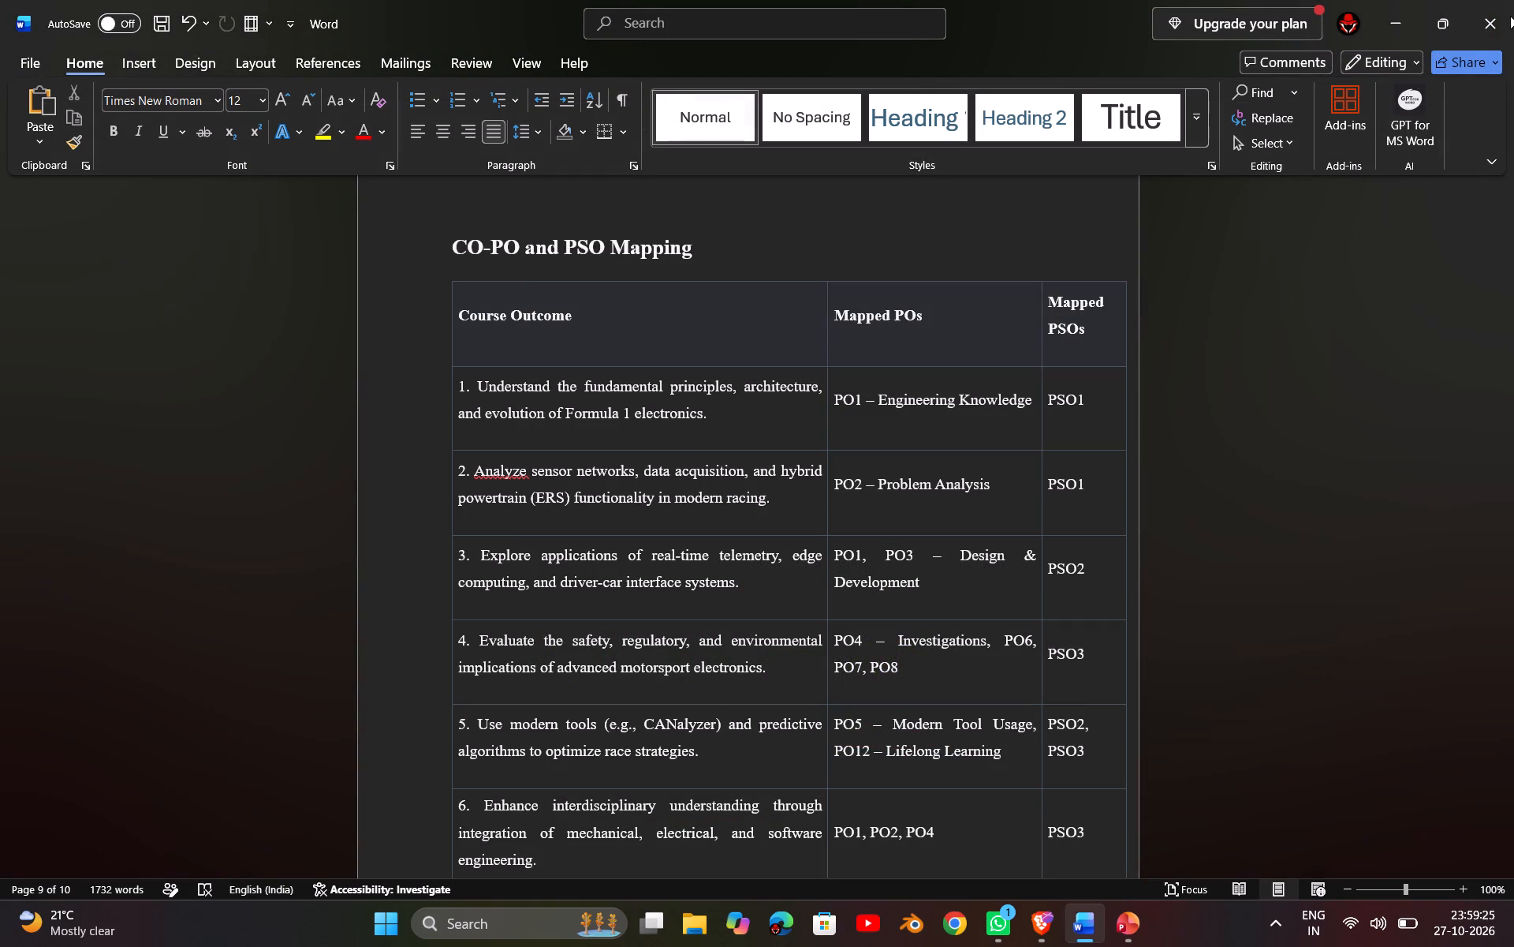
pyautogui.click(1510, 16)
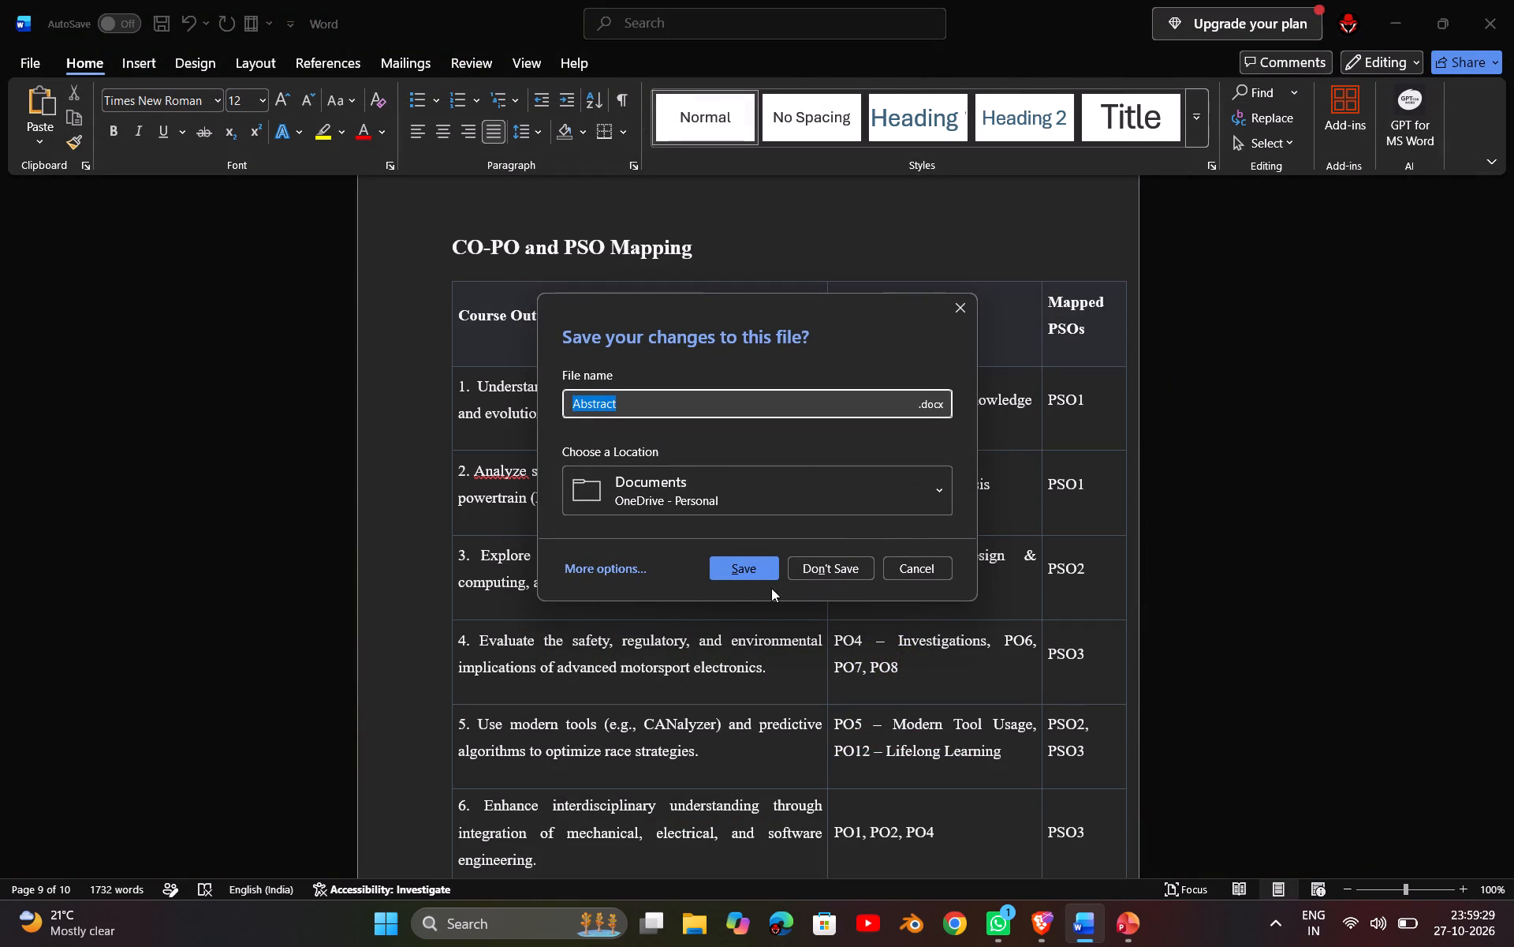
pyautogui.click(826, 560)
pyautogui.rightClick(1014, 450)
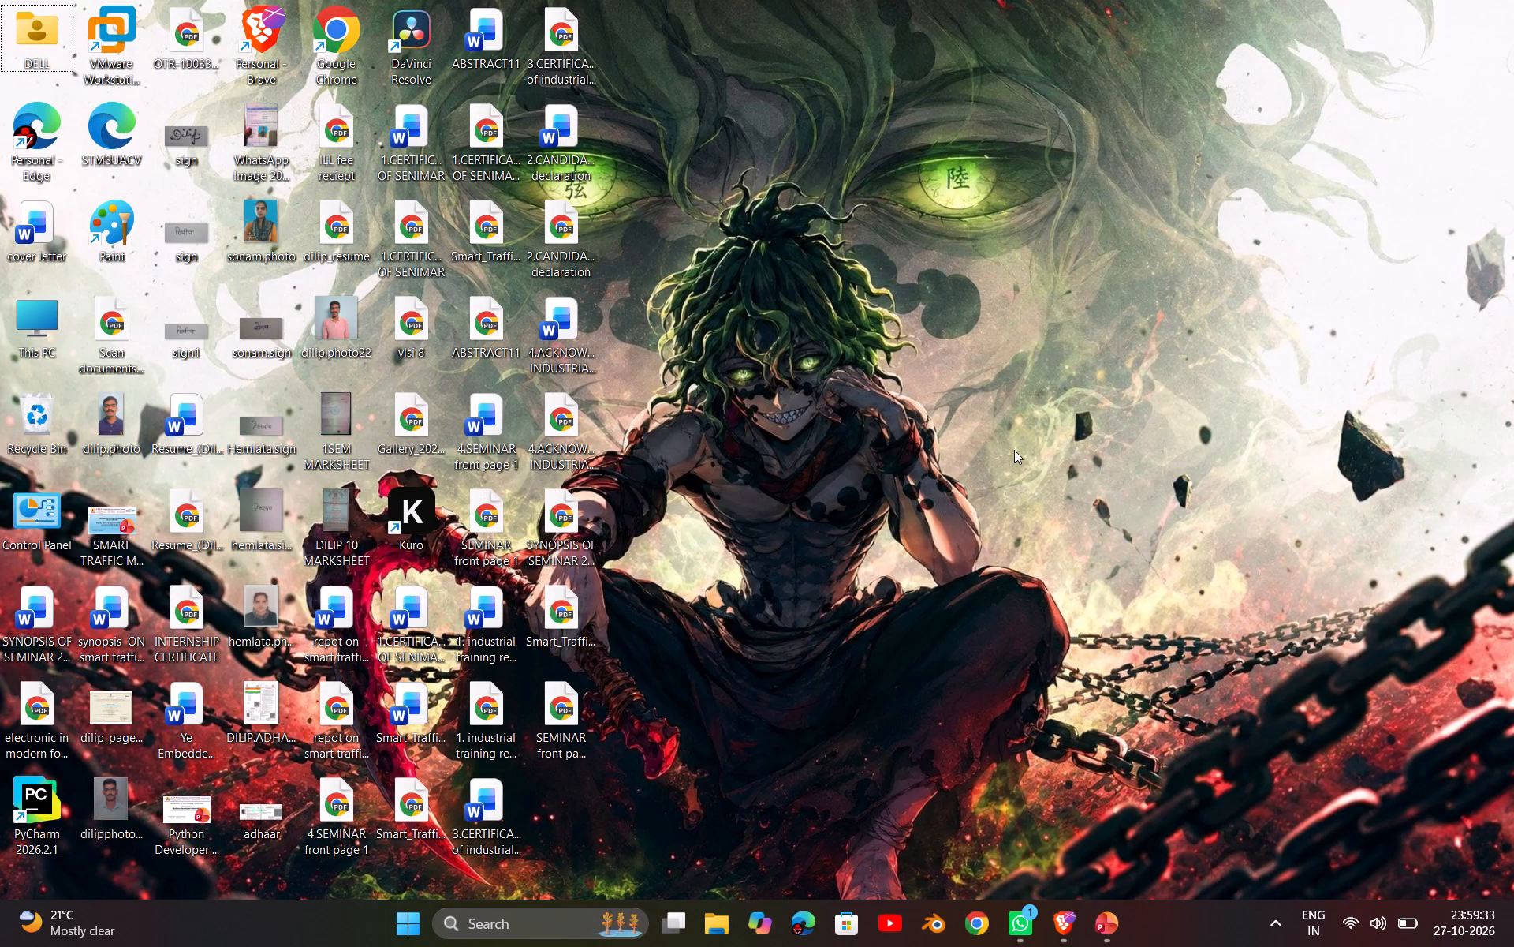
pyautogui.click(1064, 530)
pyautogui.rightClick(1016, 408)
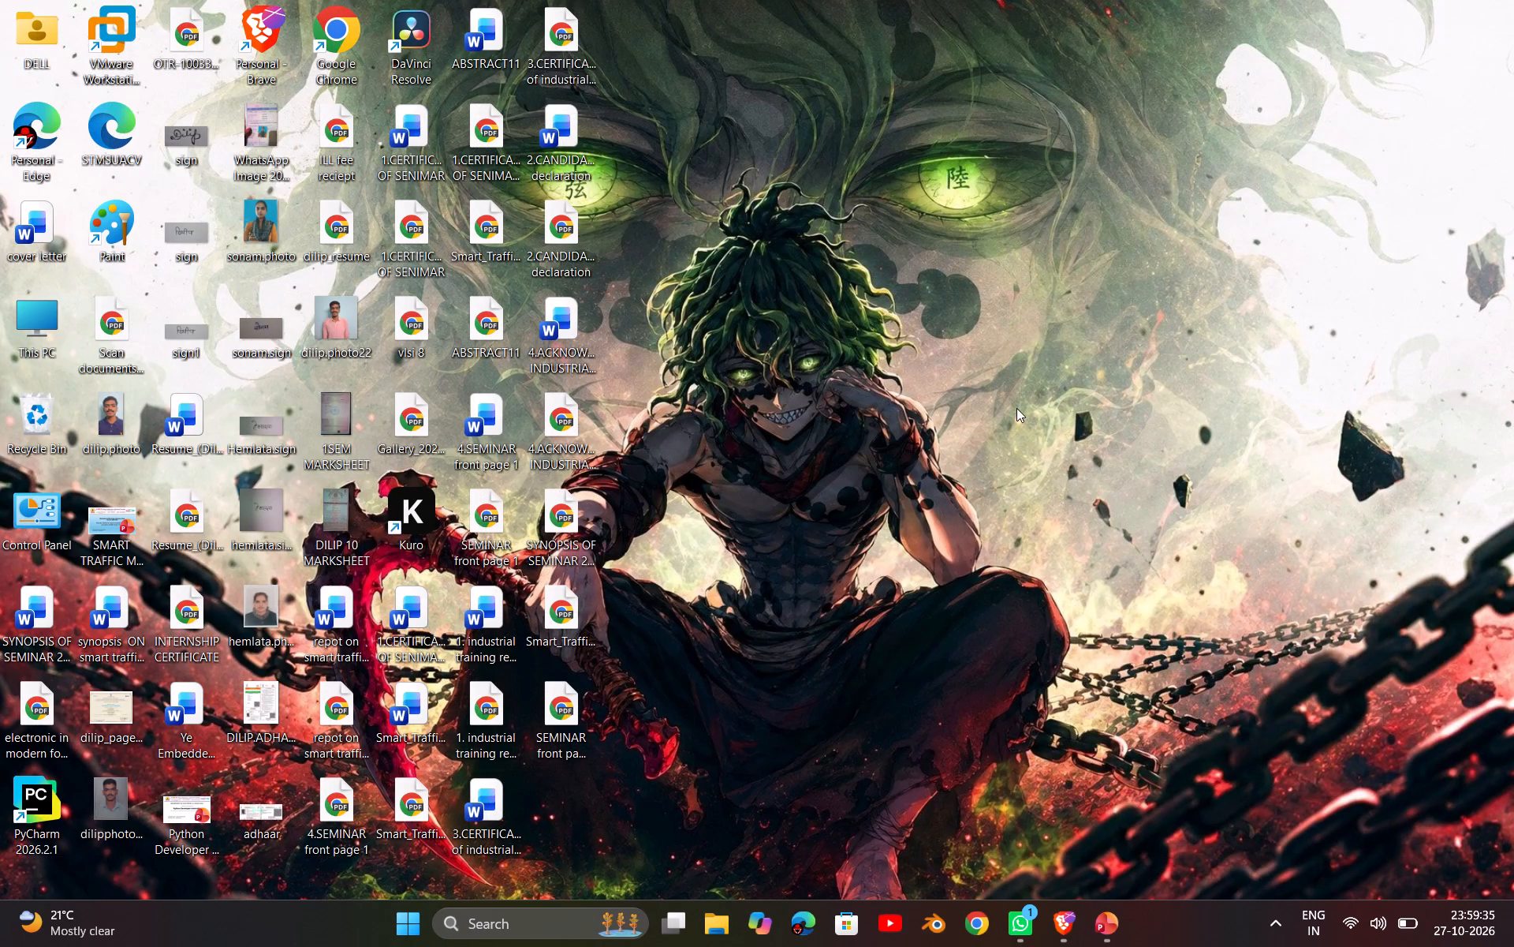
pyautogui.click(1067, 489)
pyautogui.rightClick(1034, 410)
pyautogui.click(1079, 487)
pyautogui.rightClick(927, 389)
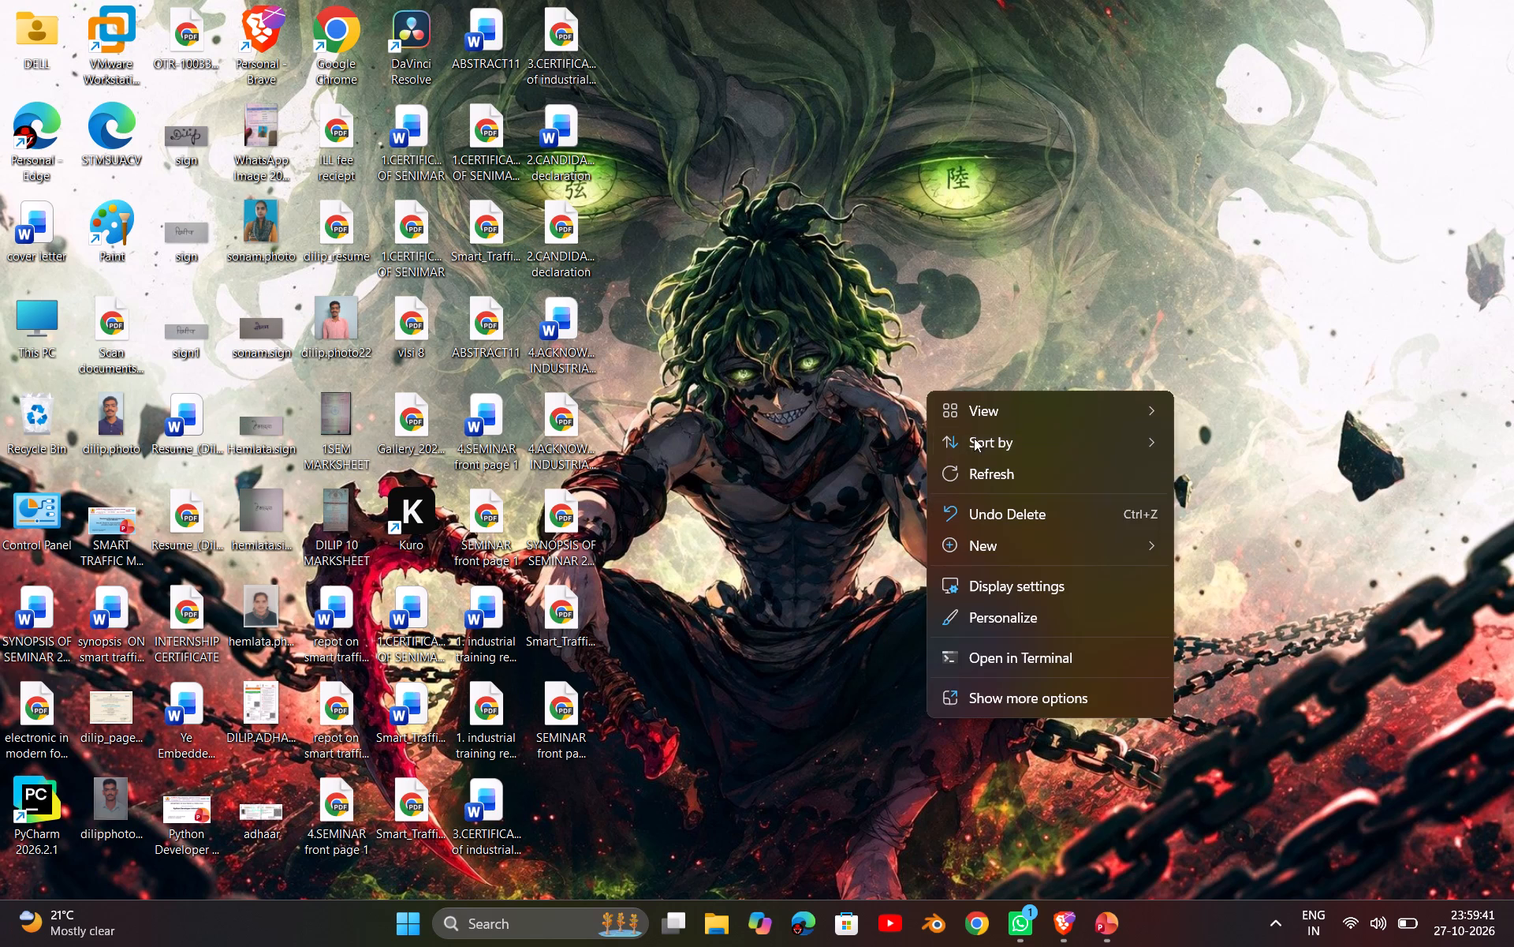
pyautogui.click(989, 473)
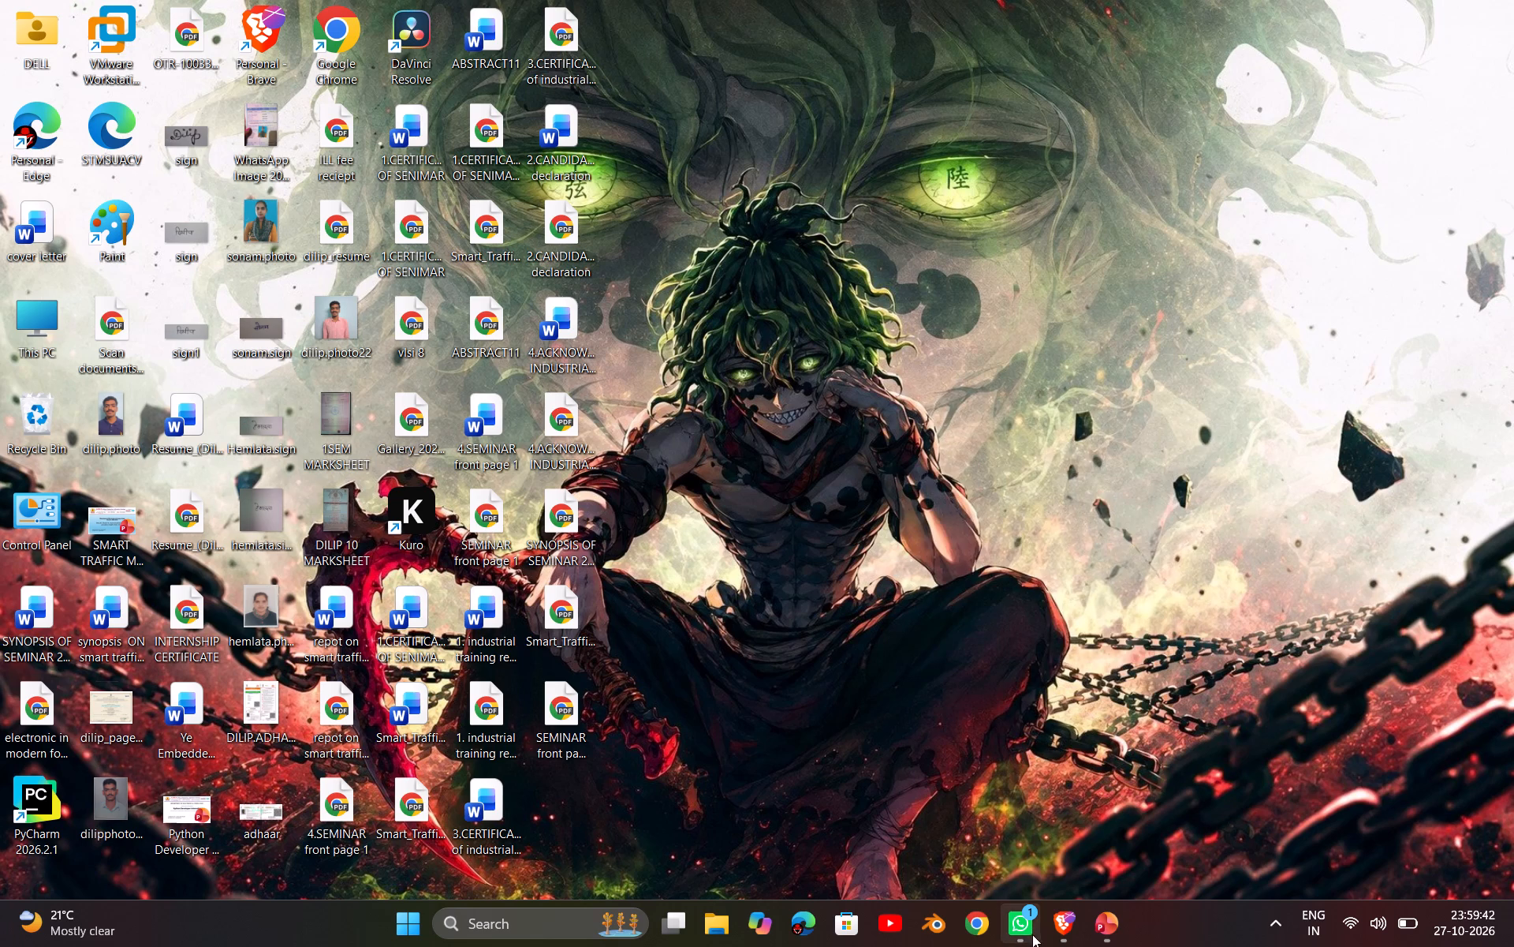